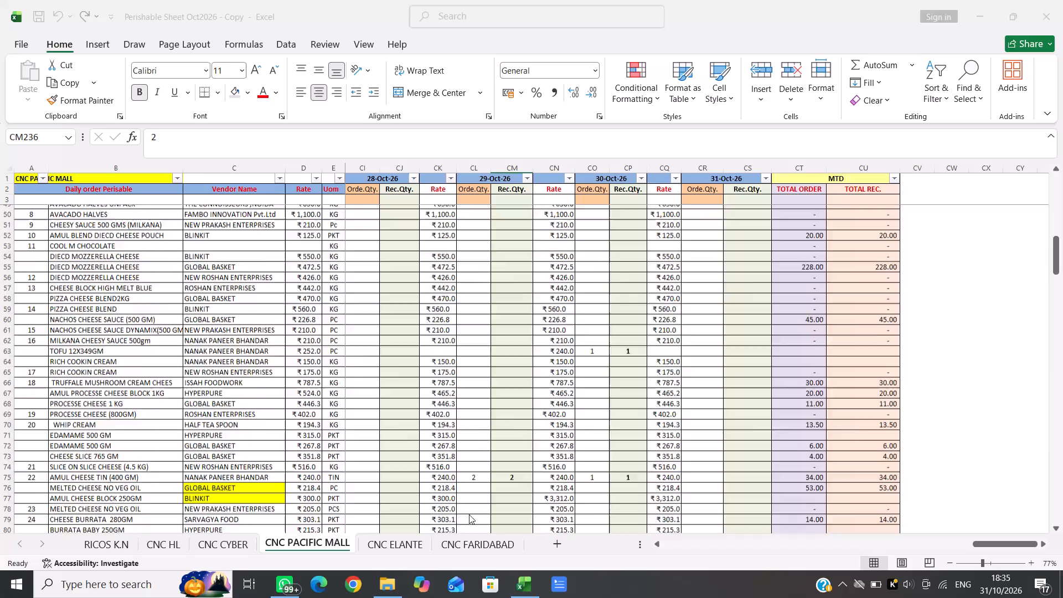
# Review the daily ordered and received quantities on the CNC PACIFIC MALL sheet, from late October back to 01-Oct-26.
pyautogui.scroll(7, 469, 514)
pyautogui.click(389, 387)
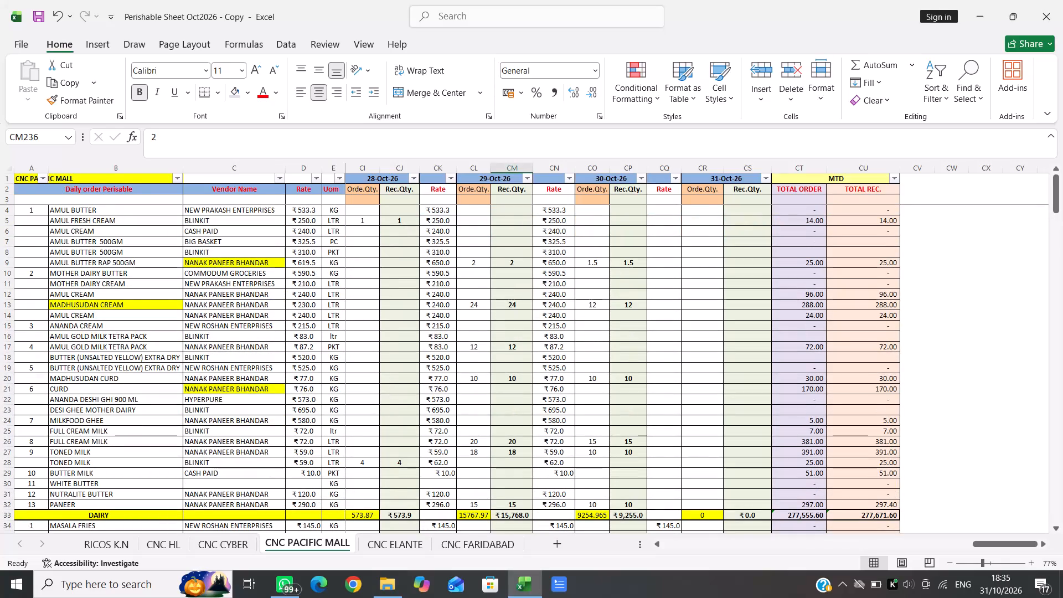
pyautogui.scroll(-3, 393, 252)
pyautogui.scroll(2, 393, 252)
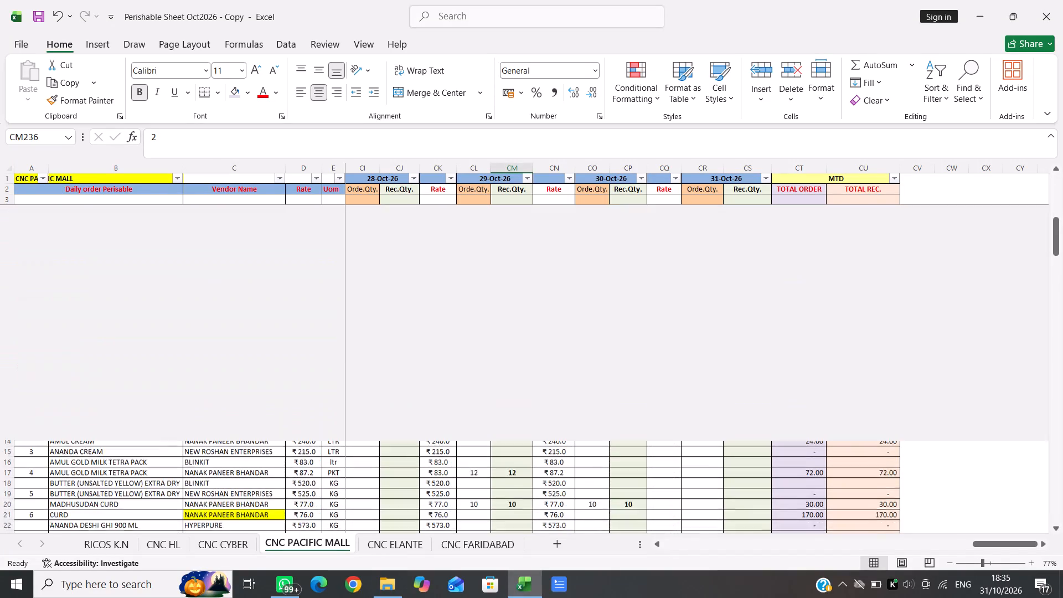
pyautogui.scroll(3, 393, 252)
pyautogui.hscroll(5, 414, 338)
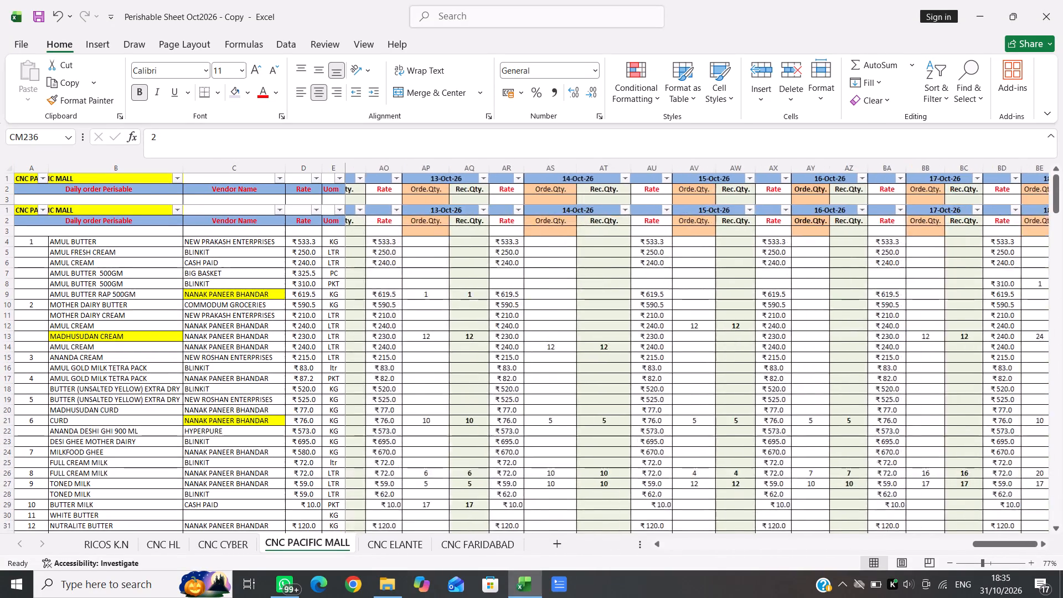
pyautogui.hscroll(3, 414, 338)
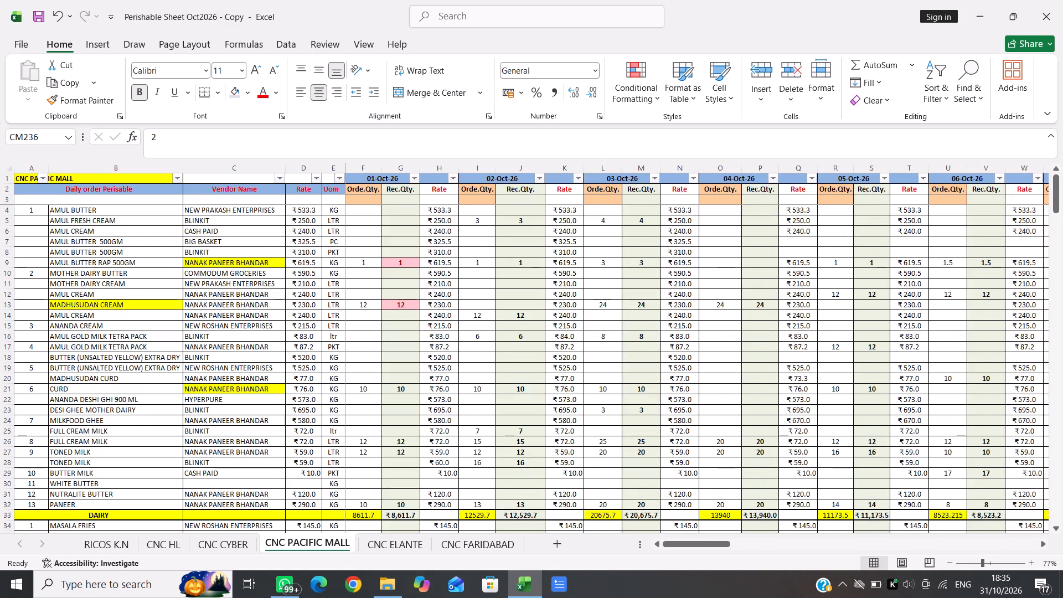
pyautogui.scroll(-1, 414, 338)
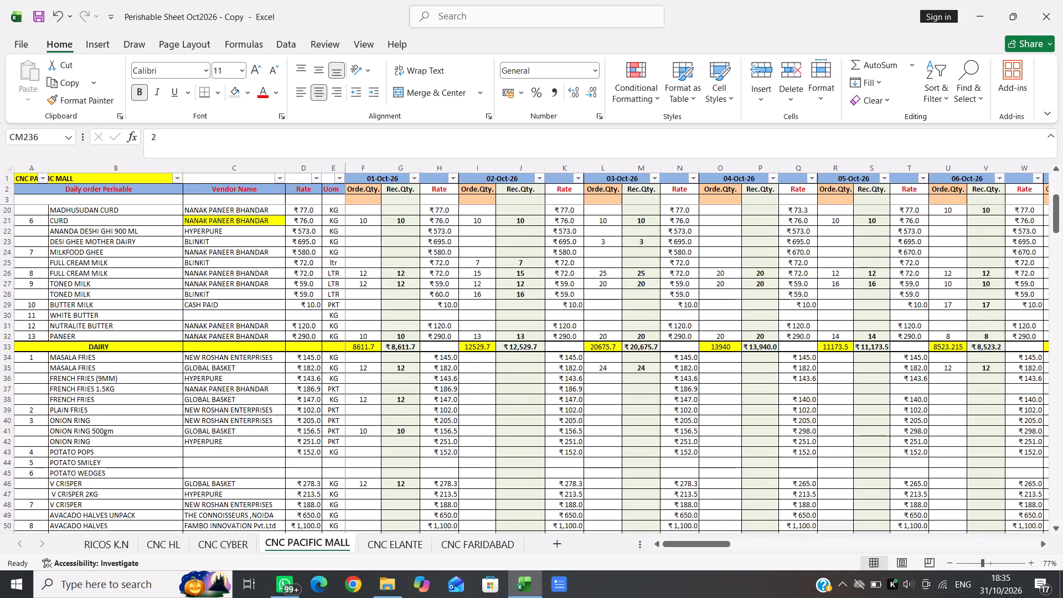
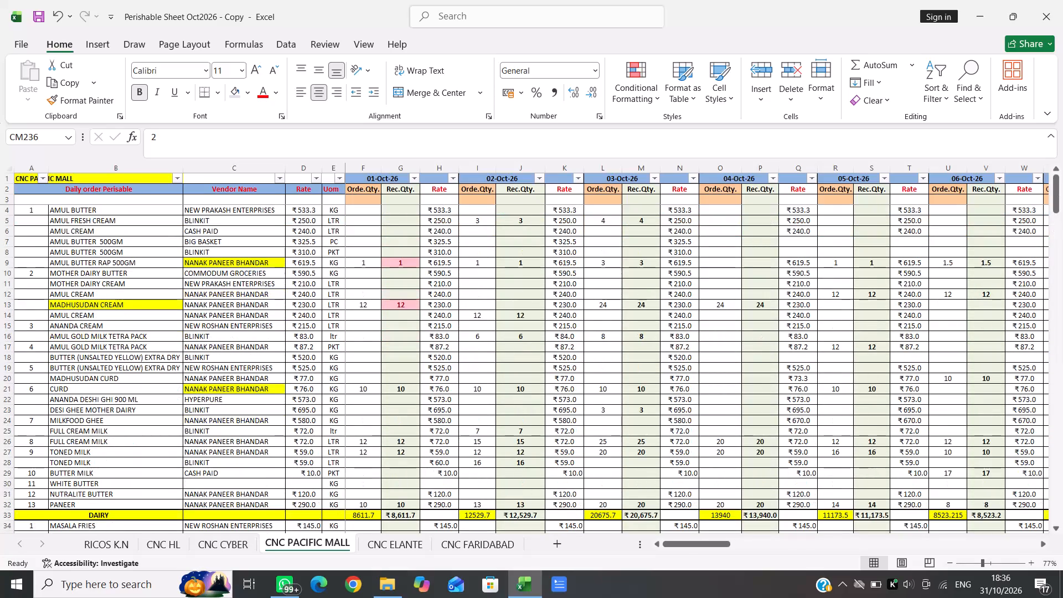
# Filter the Vendor Name column by searching PAPPU so only the PAPPU CHICKEN& MUTTON rows are listed.
pyautogui.click(280, 177)
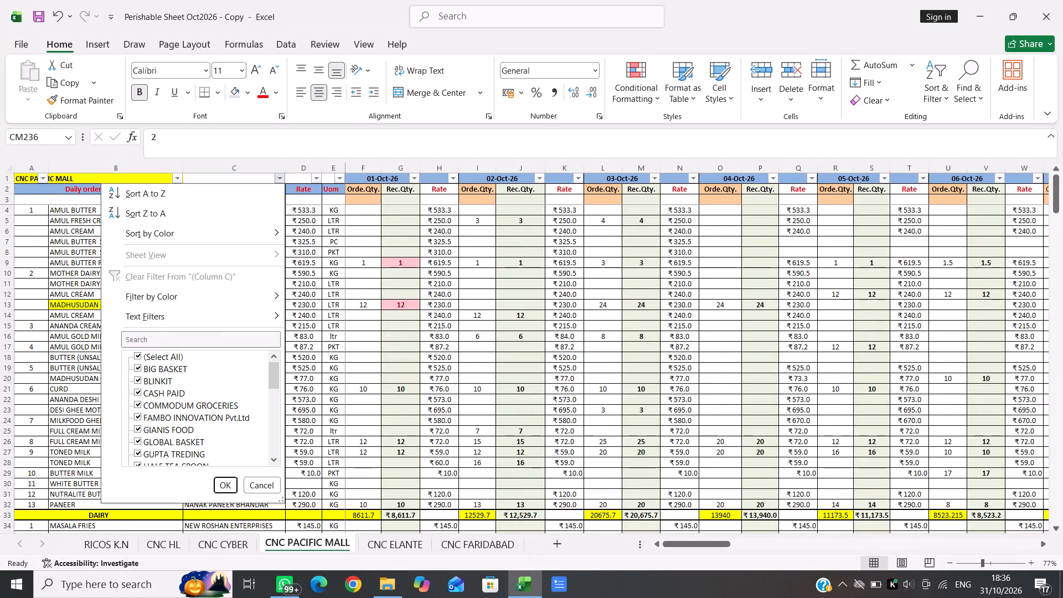
pyautogui.click(210, 342)
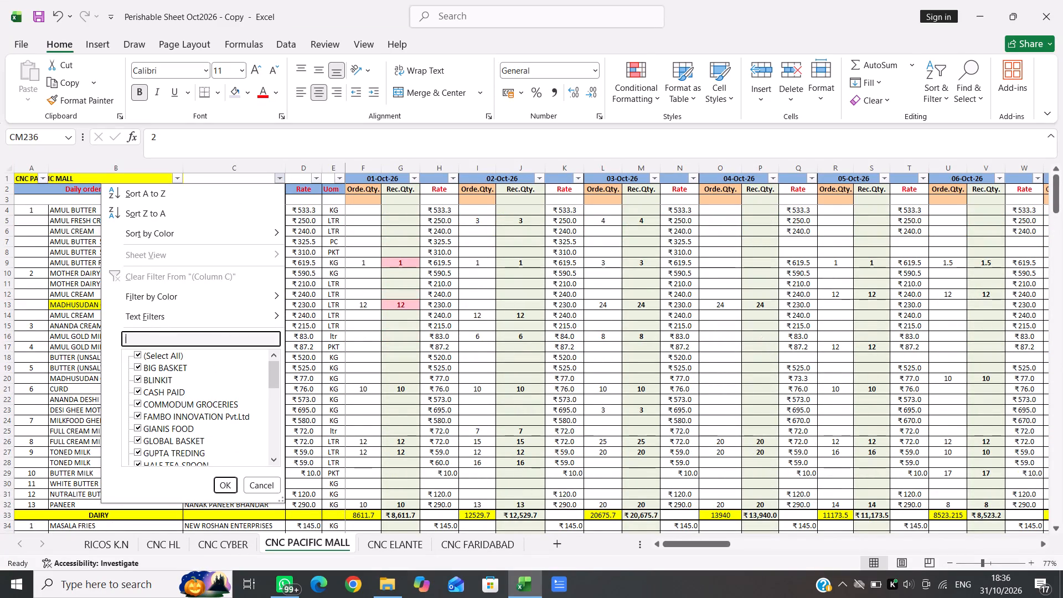
pyautogui.write('PAP')
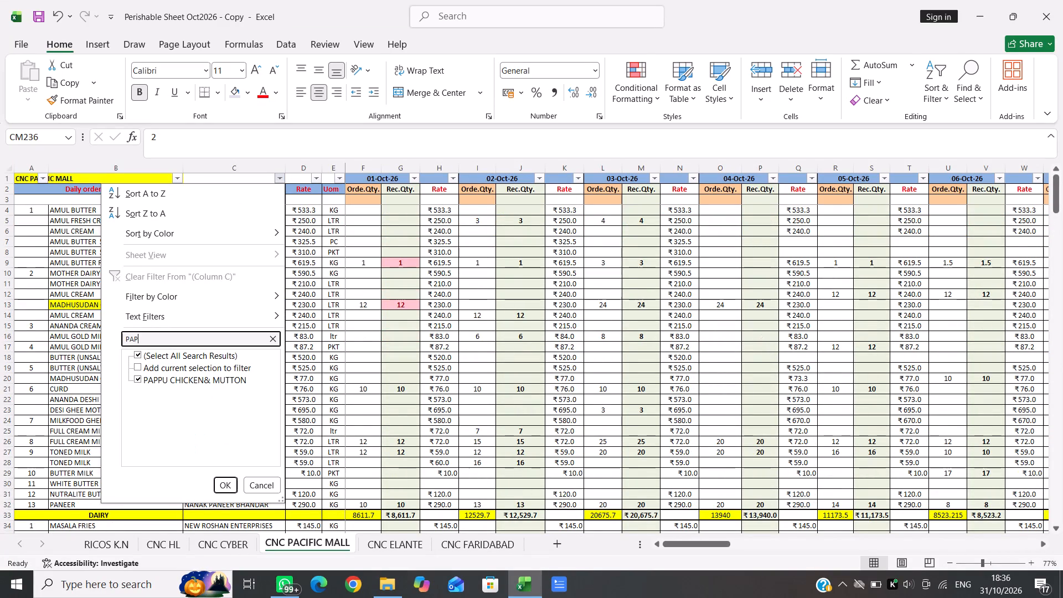
pyautogui.write('PU')
pyautogui.press('Return')
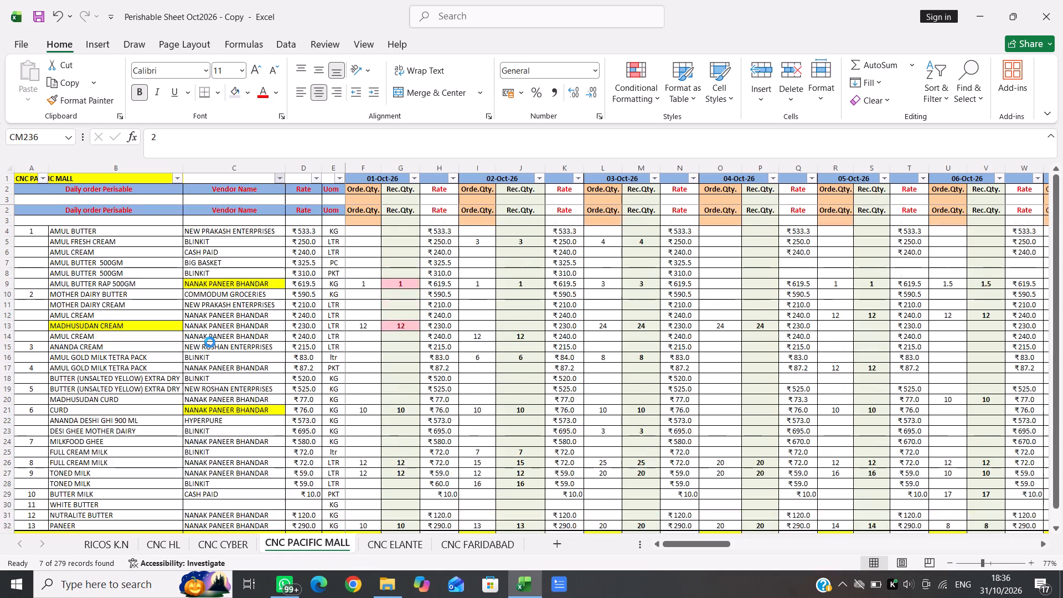
# Review the PAPPU CHICKEN& MUTTON items' daily quantities and rates from 01-Oct-26 through the MTD columns, then back to 25-Oct-26.
pyautogui.scroll(3, 420, 391)
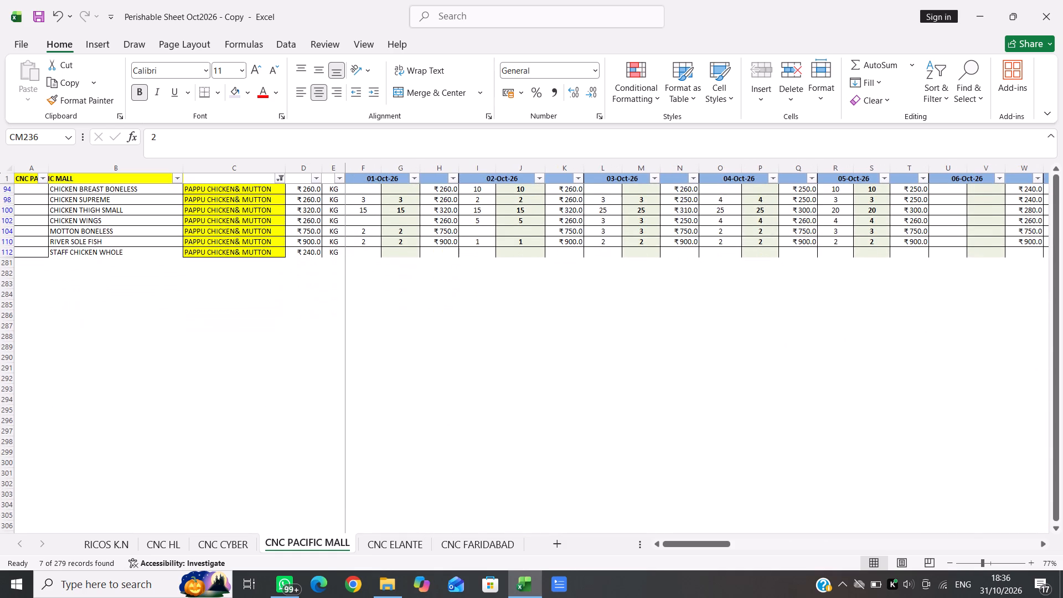
pyautogui.hscroll(-12, 629, 239)
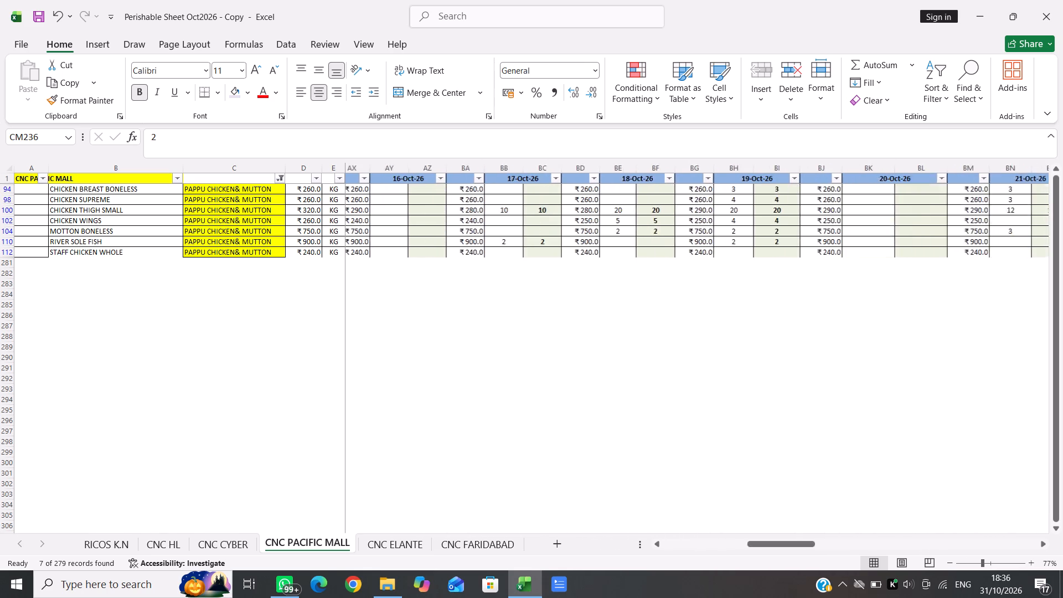
pyautogui.hscroll(-4, 629, 239)
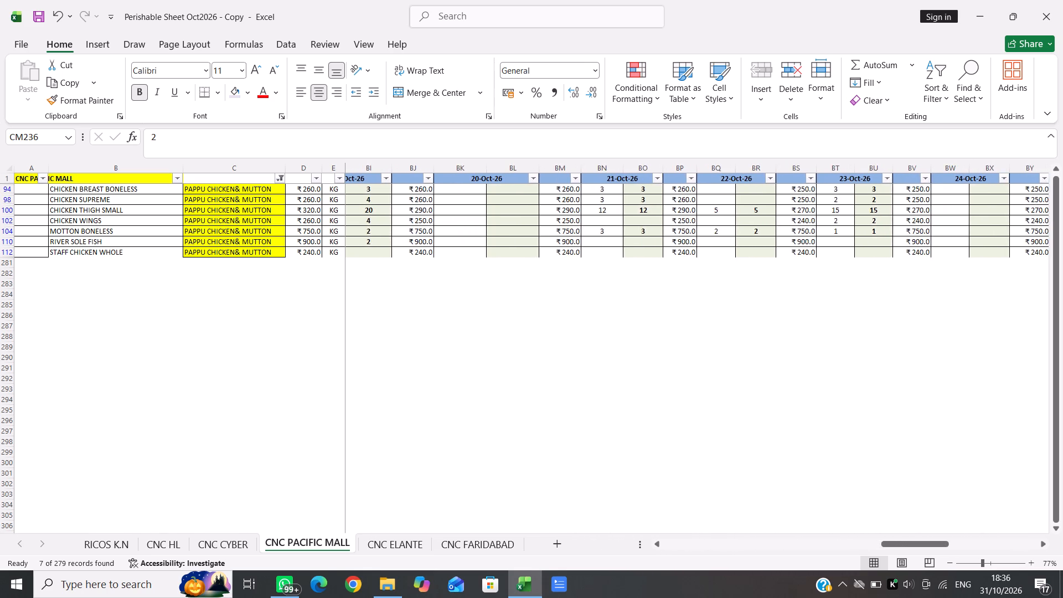
pyautogui.hscroll(-6, 629, 239)
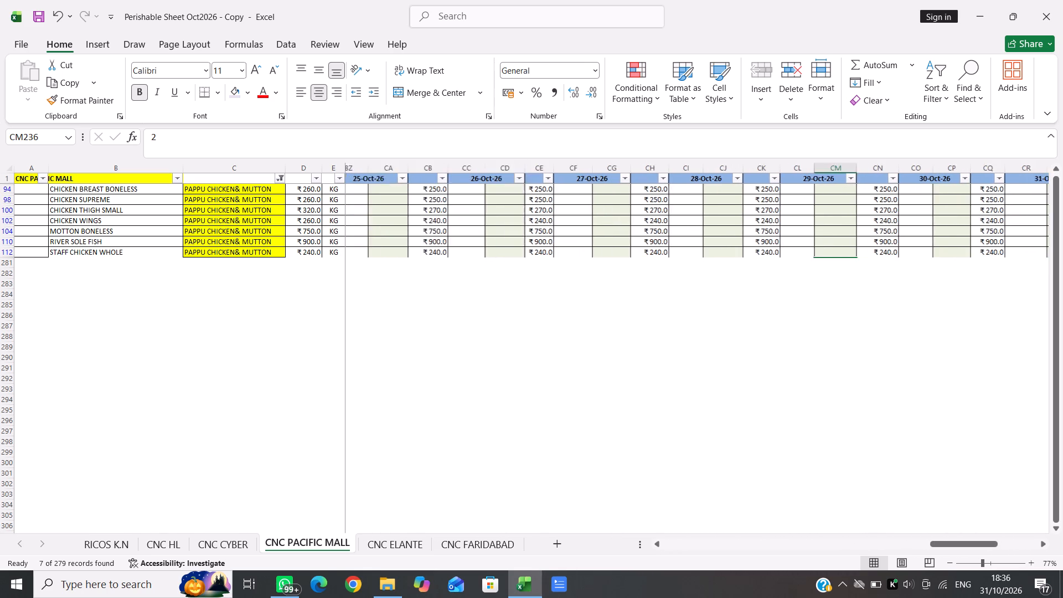
pyautogui.hscroll(-3, 629, 239)
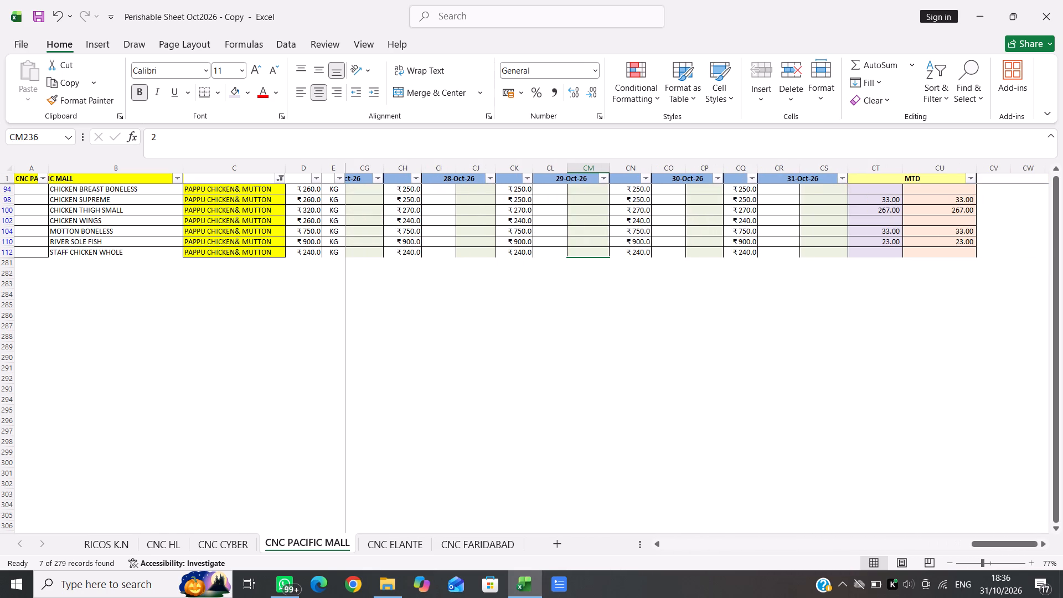
pyautogui.hscroll(2, 629, 239)
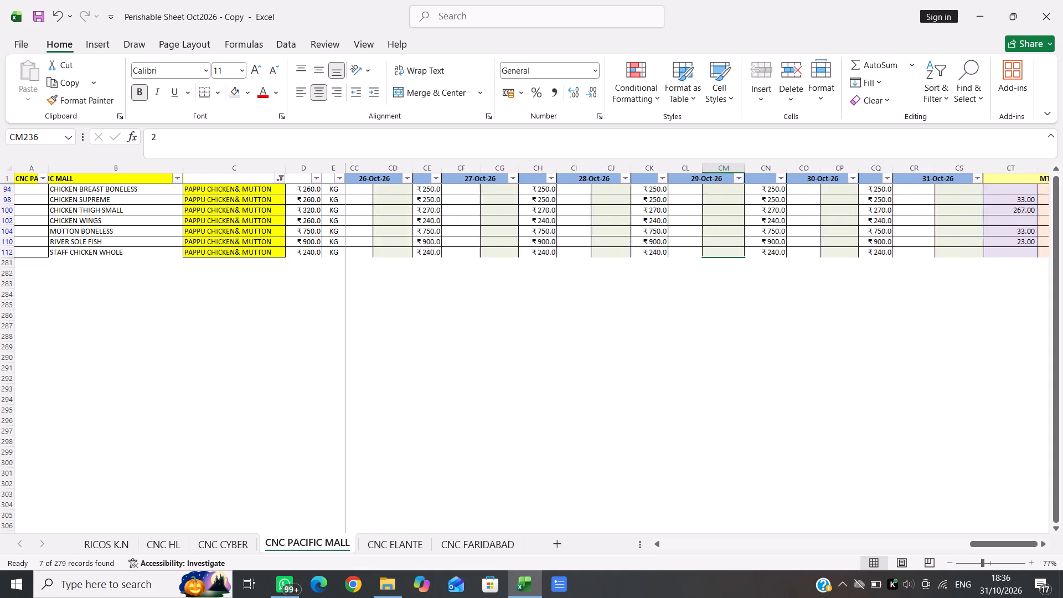
pyautogui.hscroll(2, 629, 239)
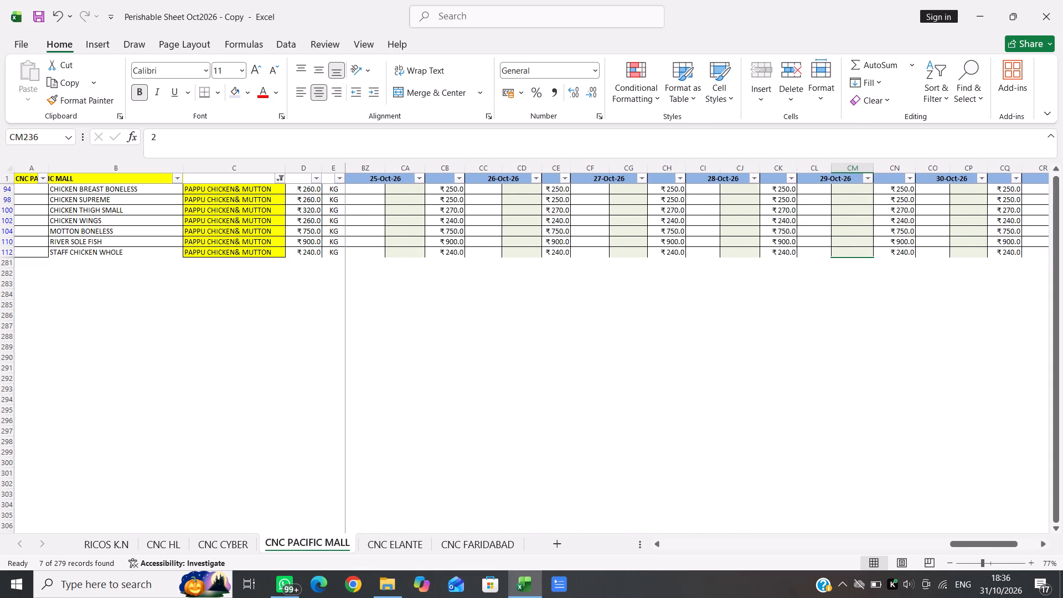
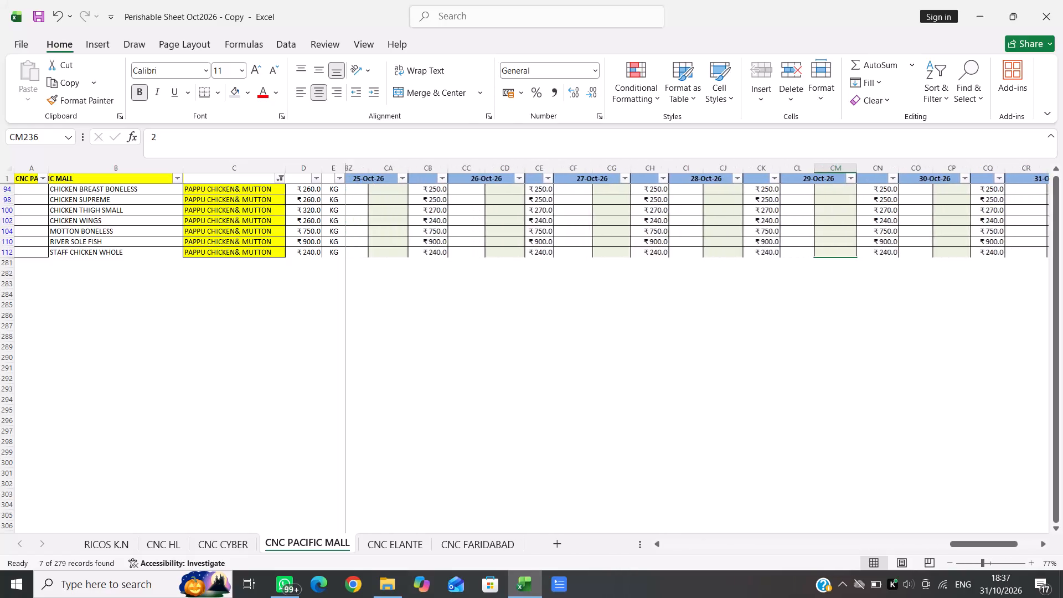
# Enter 8 in both 25-Oct-26 quantity cells, BZ94 and CA94, for CHICKEN BREAST BONELESS.
pyautogui.hscroll(1, 629, 239)
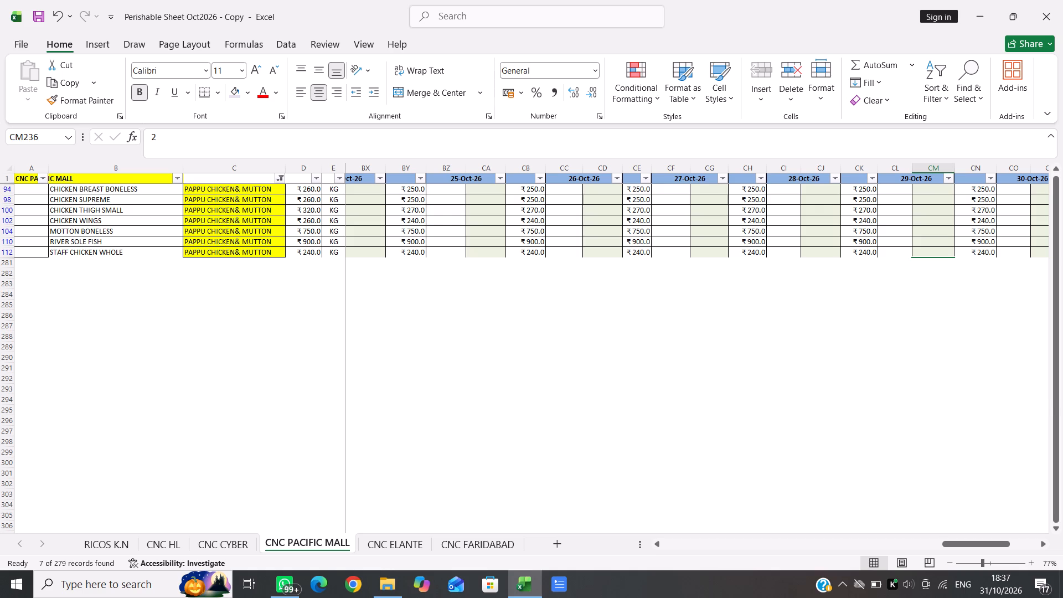
pyautogui.hscroll(-1, 476, 200)
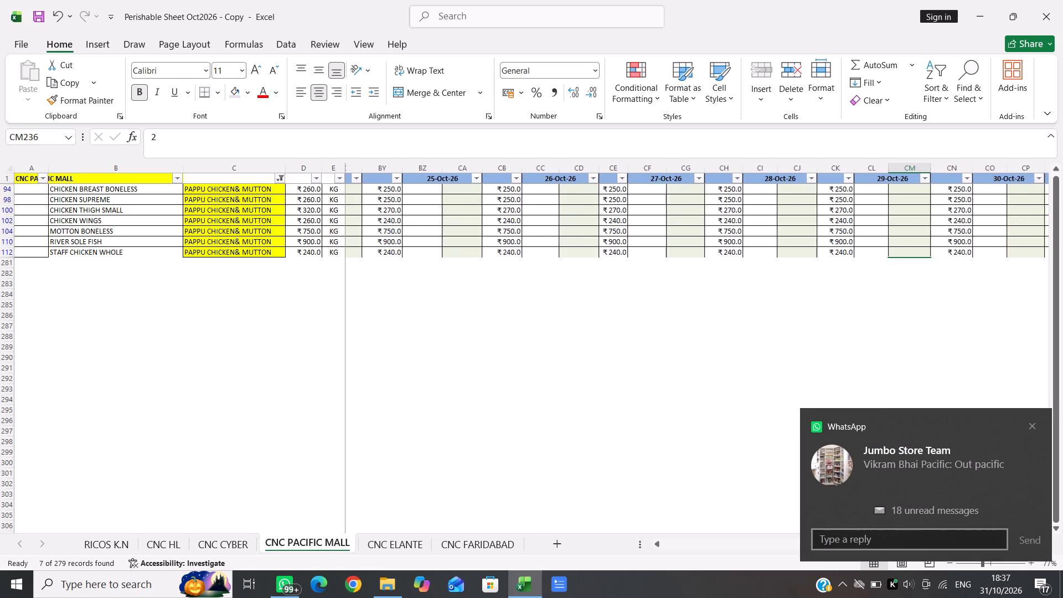
pyautogui.hscroll(-1, 476, 200)
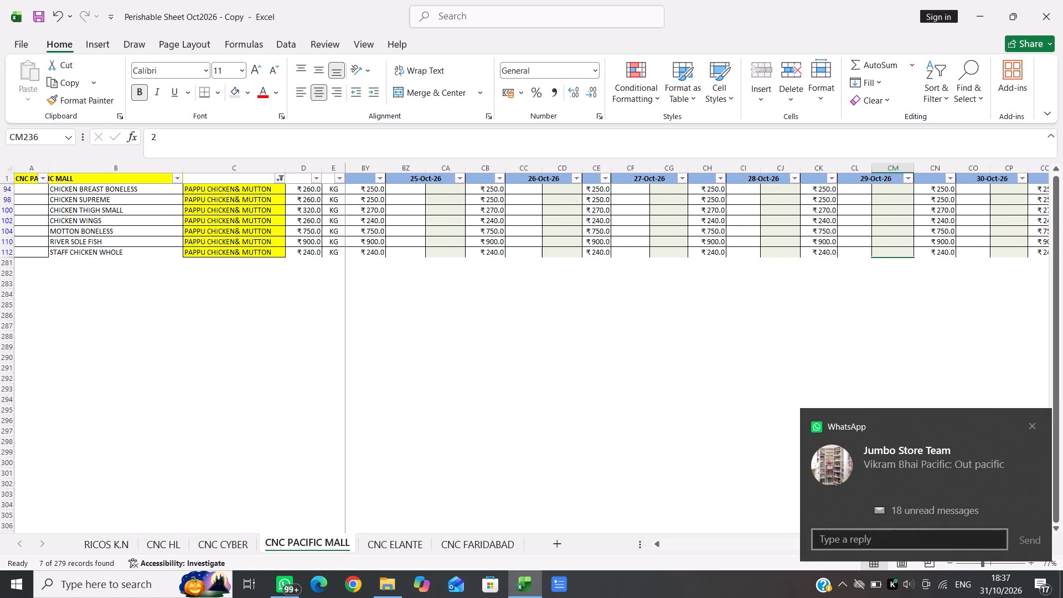
pyautogui.click(401, 187)
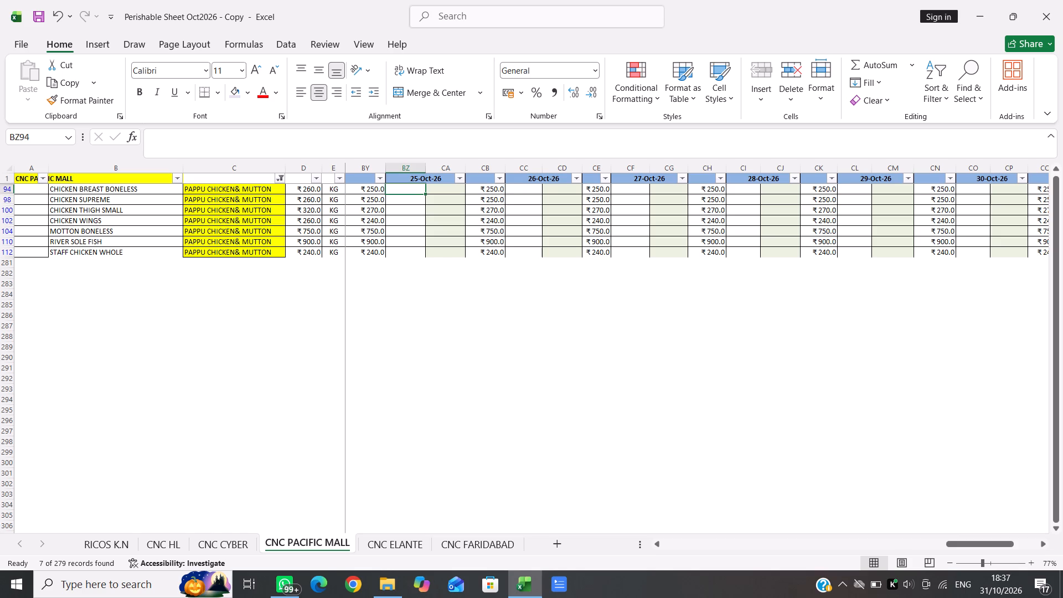
pyautogui.press('8')
pyautogui.press('Right')
pyautogui.press('8')
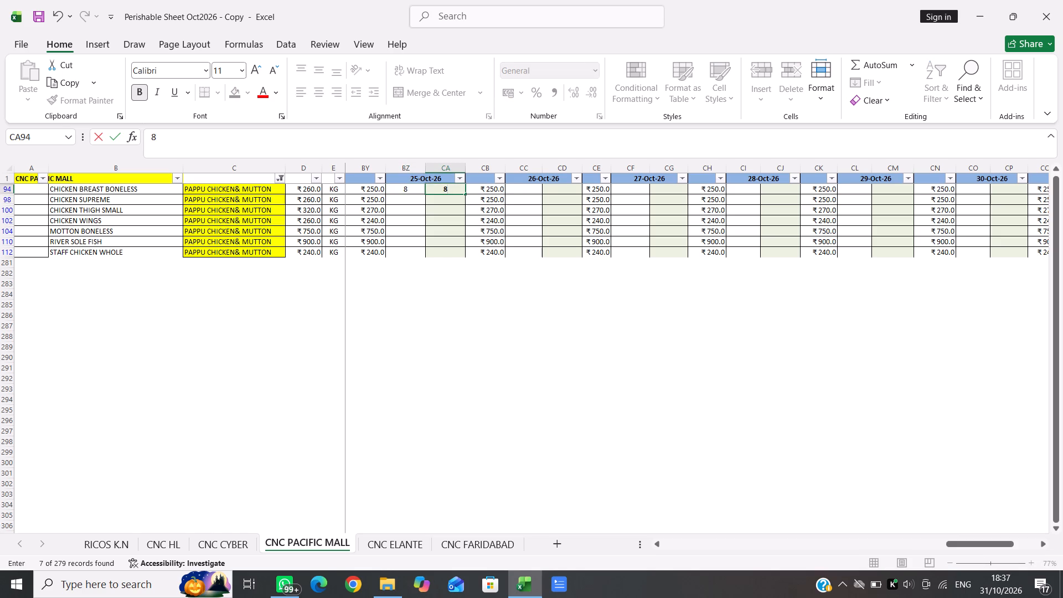
# Set the CHICKEN BREAST BONELESS rate in the column just before 25-Oct-26, cell BY94, to 240.
pyautogui.click(374, 183)
pyautogui.click(374, 190)
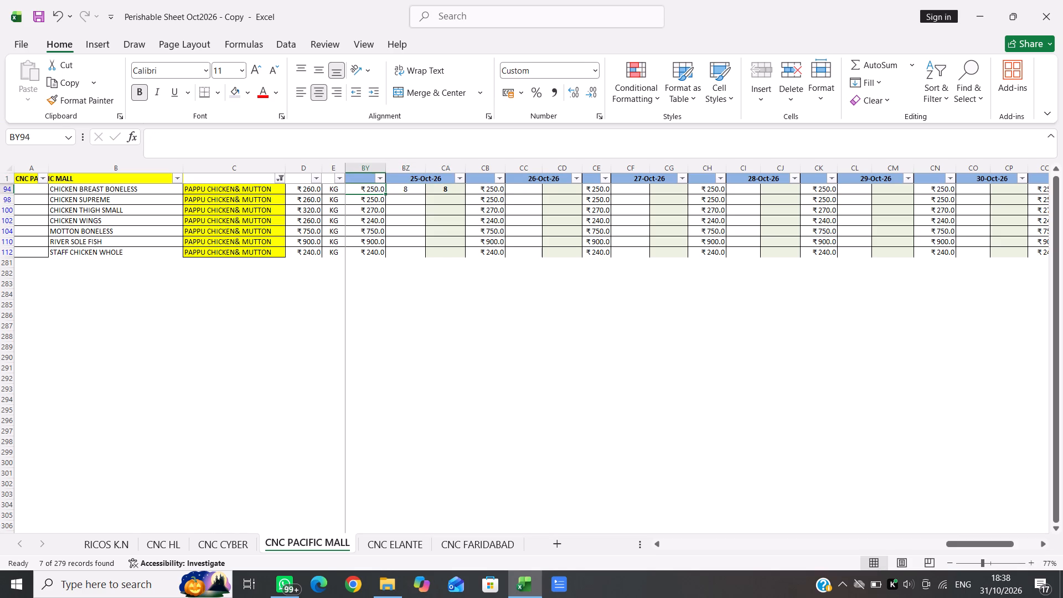
pyautogui.write('240')
pyautogui.press('Right')
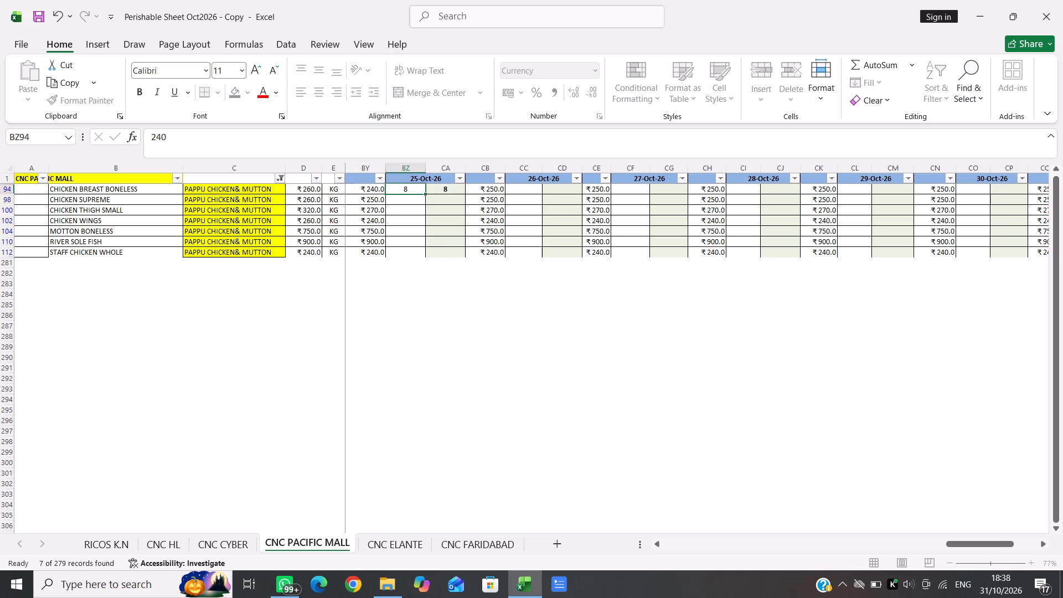
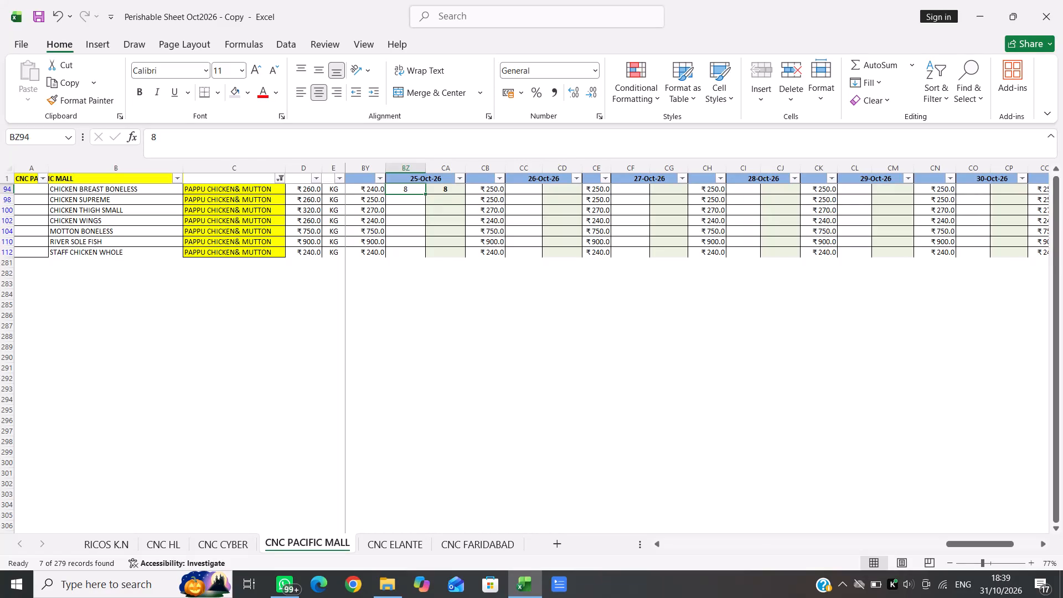
# Enter 16 in both 25-Oct-26 quantity cells, BZ100 and CA100, for CHICKEN THIGH SMALL.
pyautogui.click(396, 211)
pyautogui.write('16')
pyautogui.press('Right')
pyautogui.write('16')
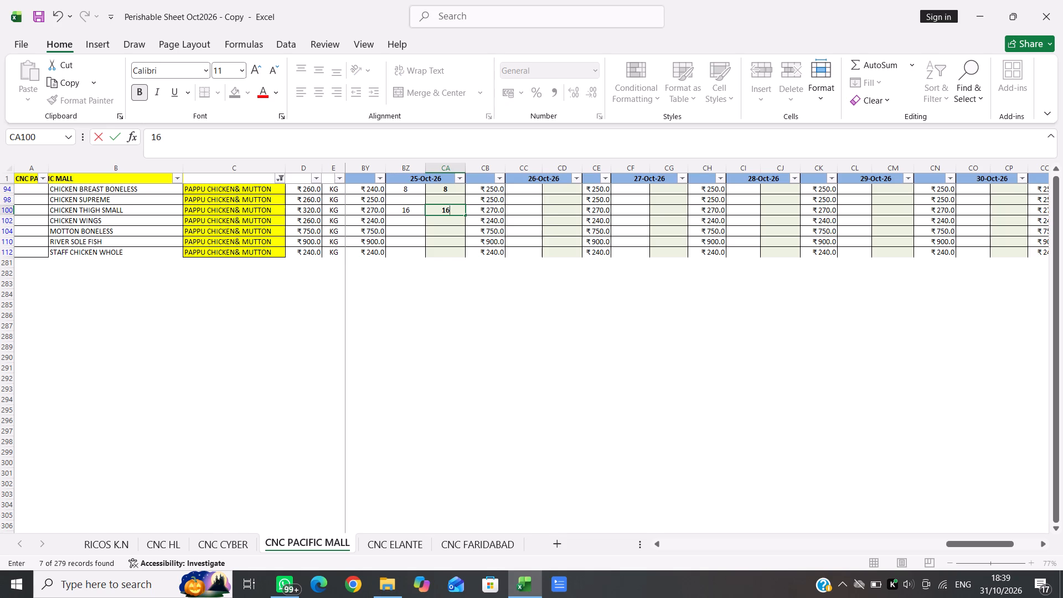
pyautogui.press('Down')
# Enter the 25-Oct-26 quantities for CHICKEN SUPREME: 3.5 in CA98 and 4 in BZ98.
pyautogui.press('Up')
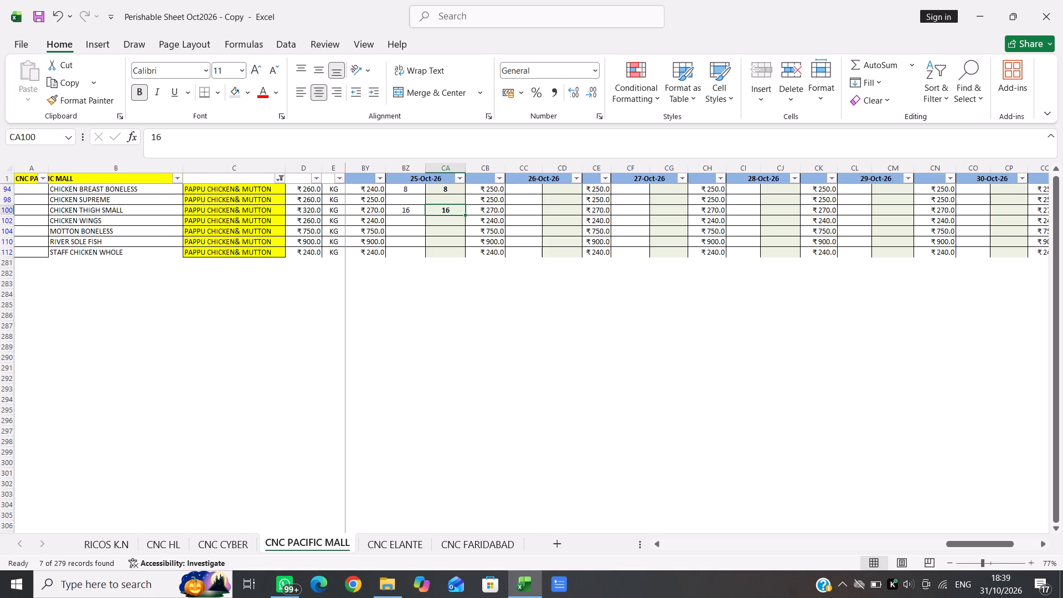
pyautogui.press('Up')
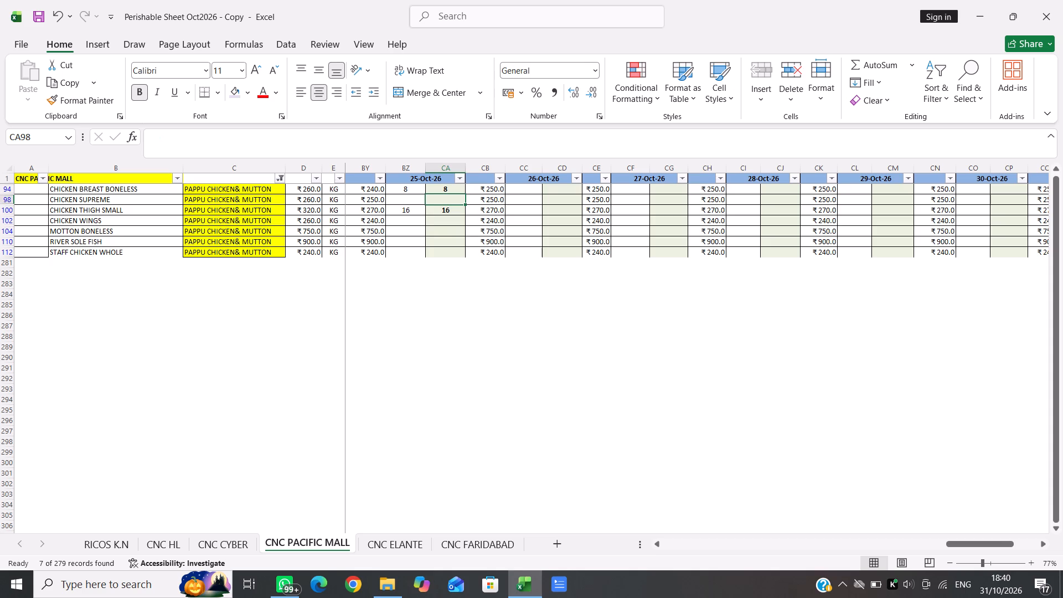
pyautogui.write('3.5')
pyautogui.press('Left')
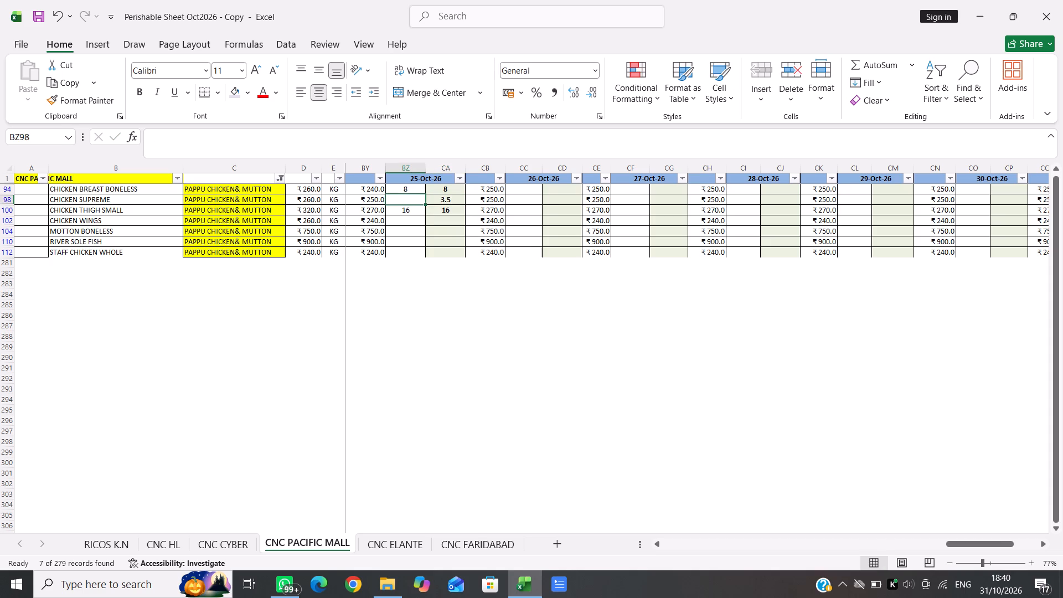
pyautogui.press('4')
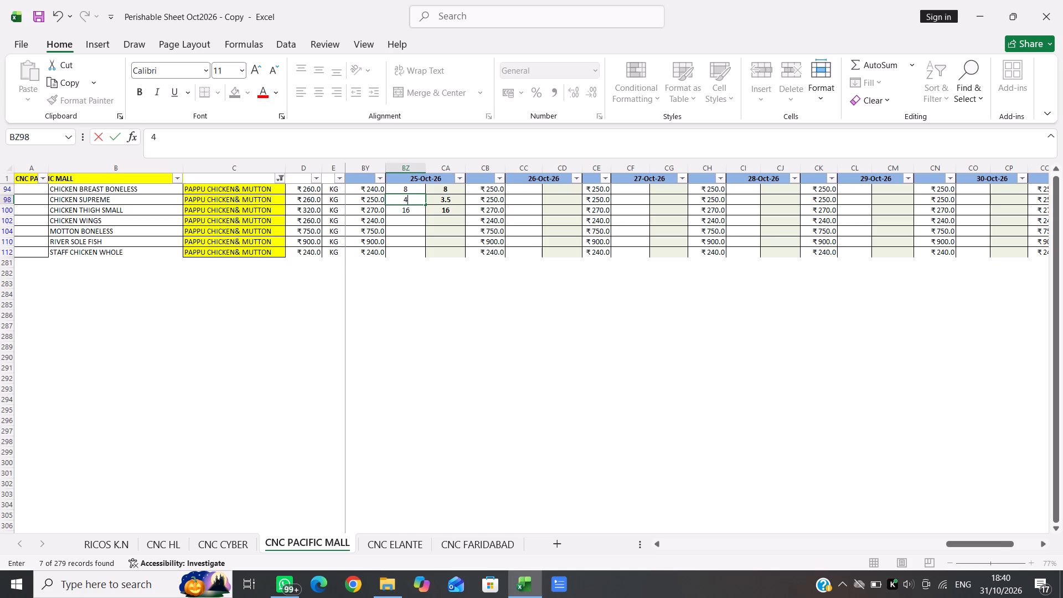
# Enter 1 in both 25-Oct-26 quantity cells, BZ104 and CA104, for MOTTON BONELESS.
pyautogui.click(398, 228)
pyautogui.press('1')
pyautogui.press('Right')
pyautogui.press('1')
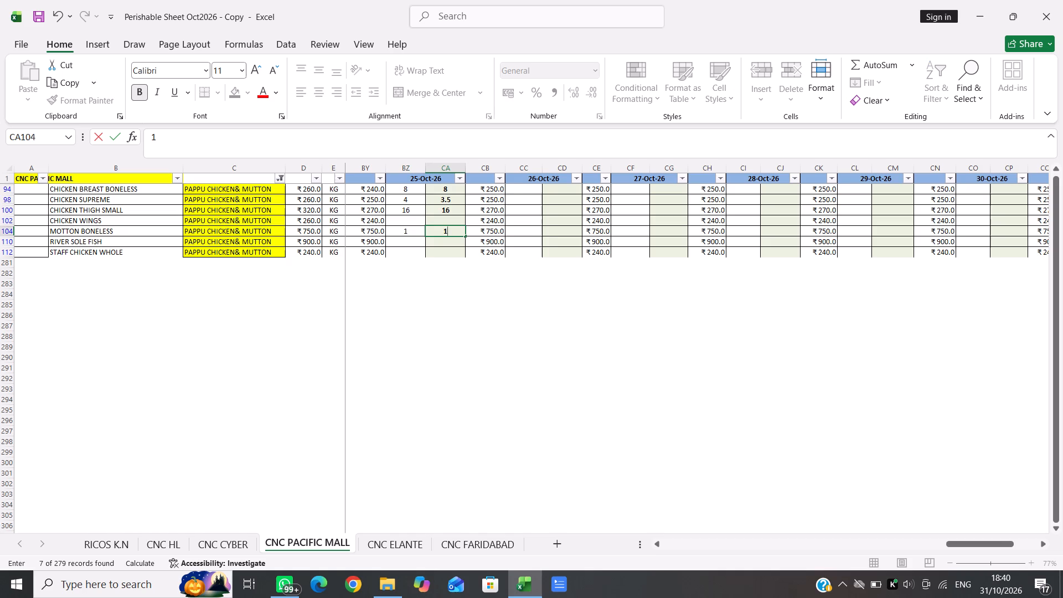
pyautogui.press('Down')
# Set both 25-Oct-26 quantities for MOTTON BONELESS, cells CA104 and BZ104, to 3.
pyautogui.press('Down')
pyautogui.press('Up')
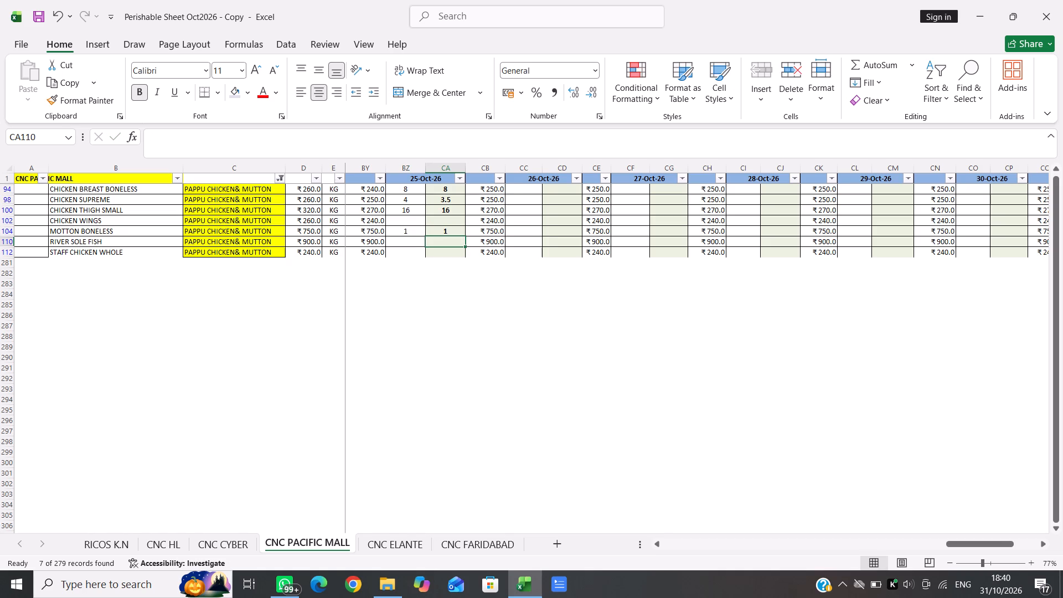
pyautogui.press('Up')
pyautogui.press('3')
pyautogui.press('Left')
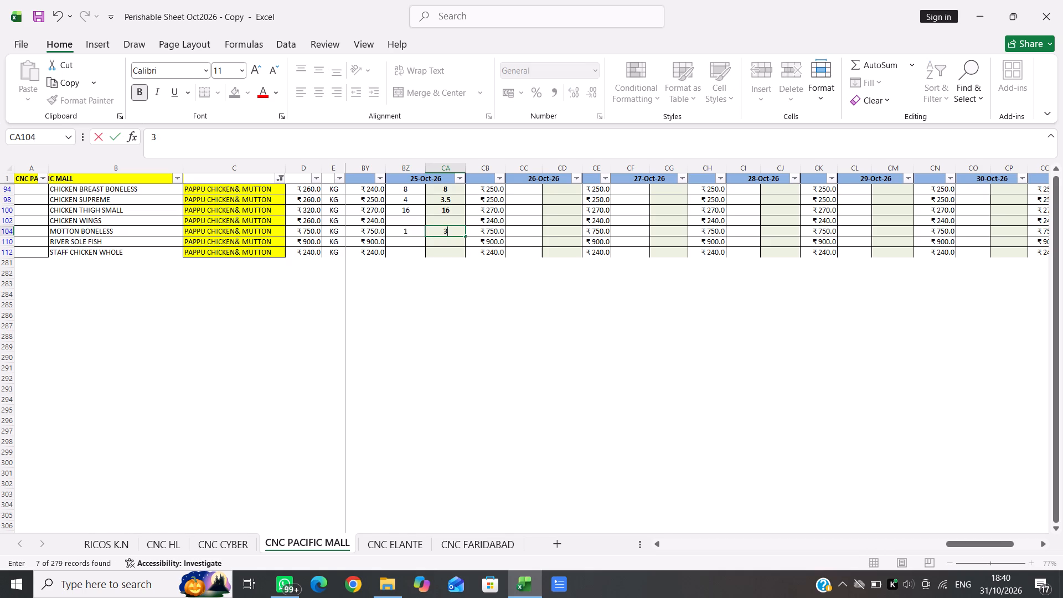
pyautogui.press('3')
pyautogui.press('Down')
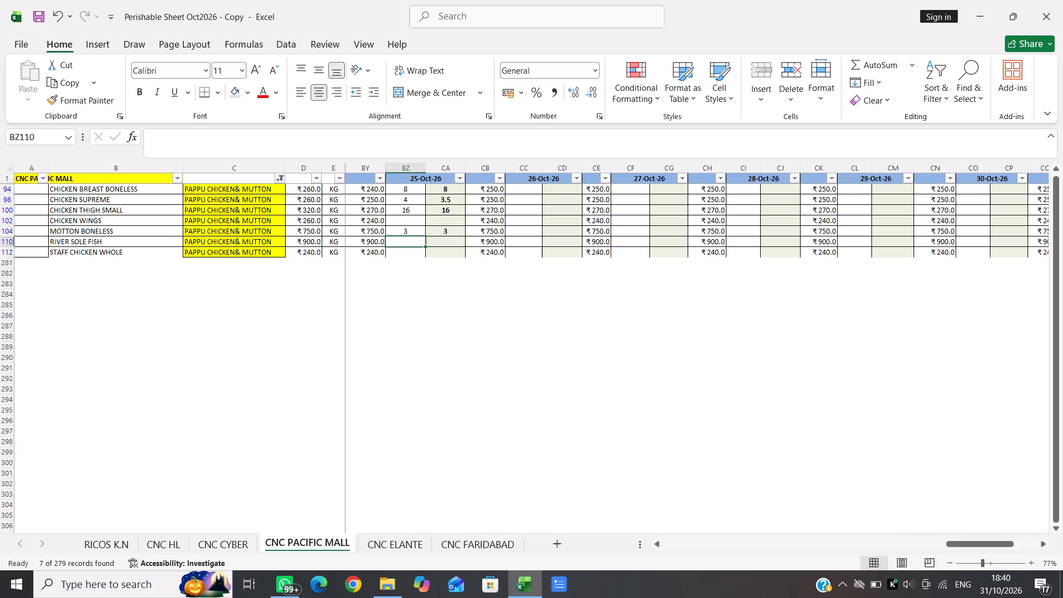
# Enter 1 in both 25-Oct-26 quantity cells, BZ110 and CA110, for RIVER SOLE FISH.
pyautogui.press('1')
pyautogui.press('Right')
pyautogui.press('1')
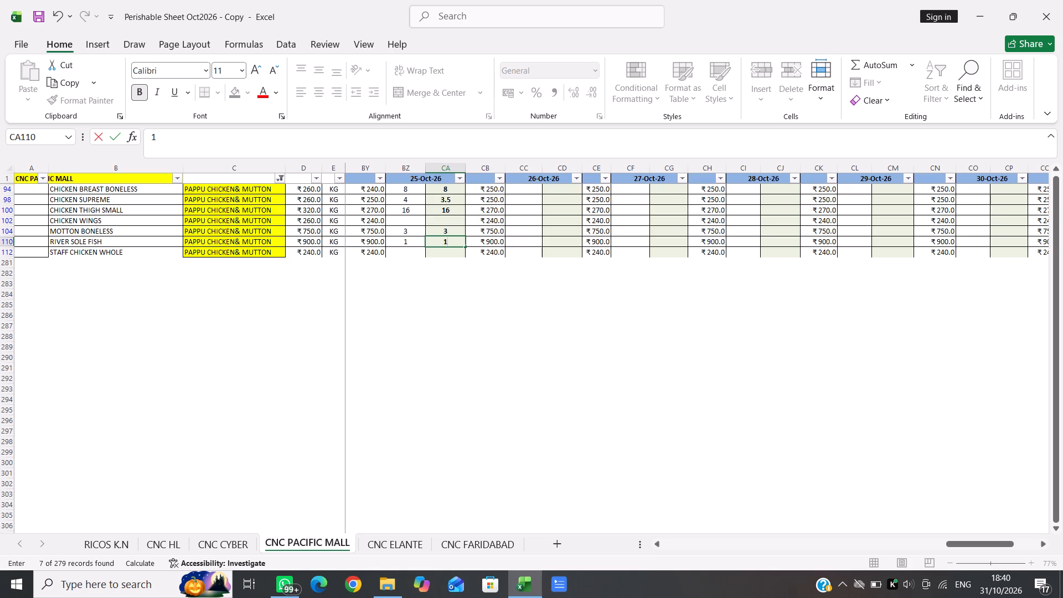
# Enter 5 in both 24-Oct-26 quantity cells, BW94 and BX94, for CHICKEN BREAST BONELESS.
pyautogui.hscroll(1, 398, 228)
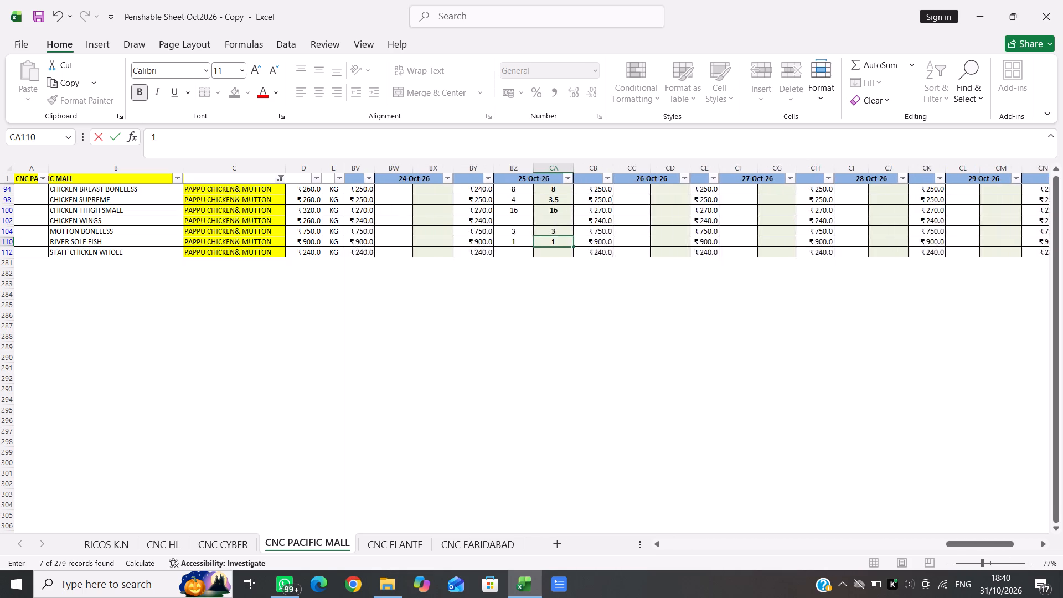
pyautogui.hscroll(1, 398, 228)
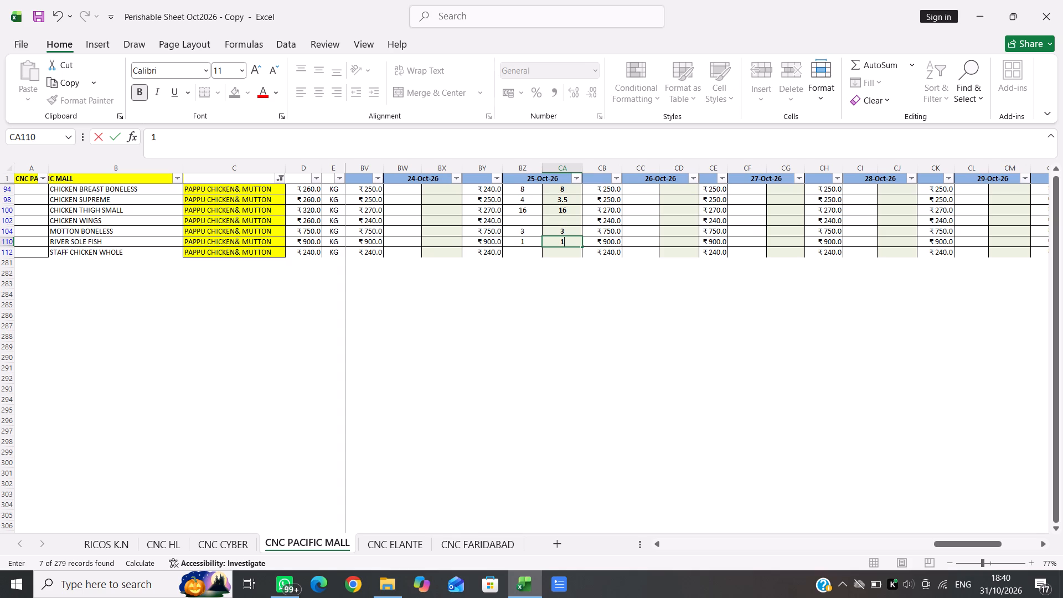
pyautogui.click(401, 191)
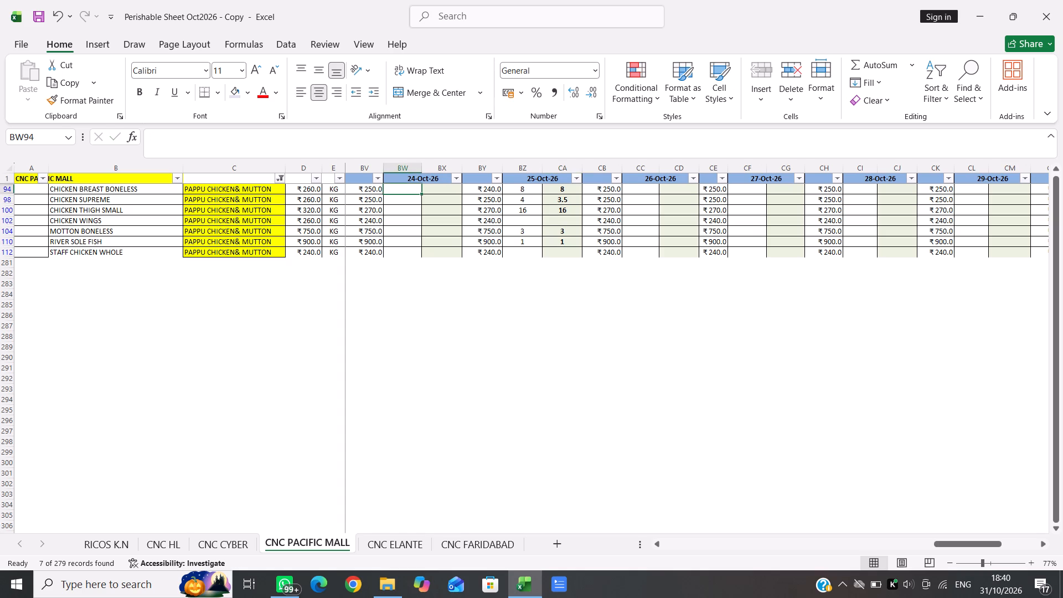
pyautogui.press('5')
pyautogui.press('Right')
pyautogui.press('5')
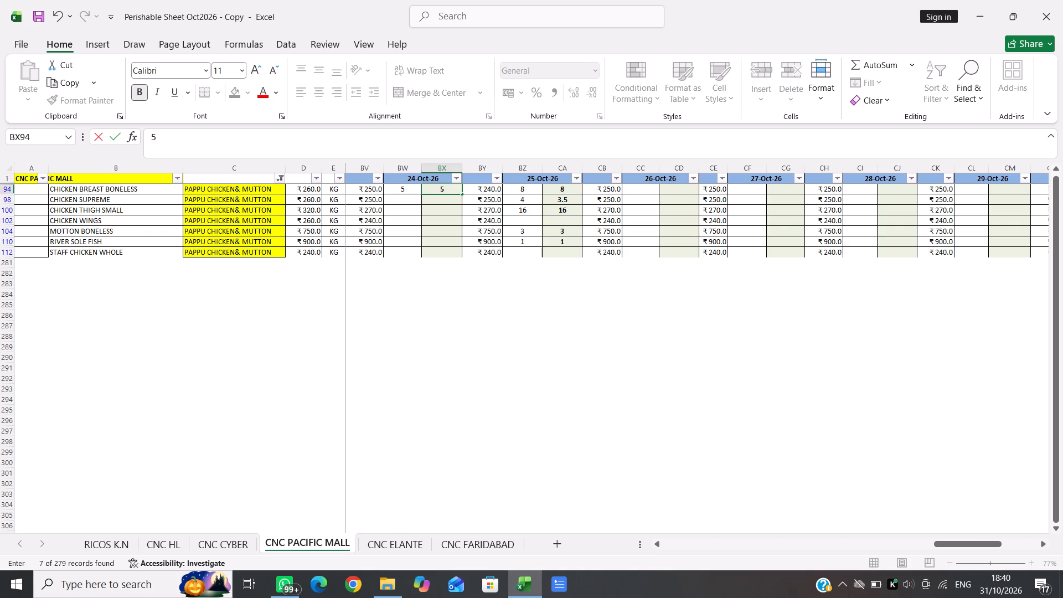
# Enter 3 in both 24-Oct-26 quantity cells, BW98 and BX98, for CHICKEN SUPREME.
pyautogui.click(403, 200)
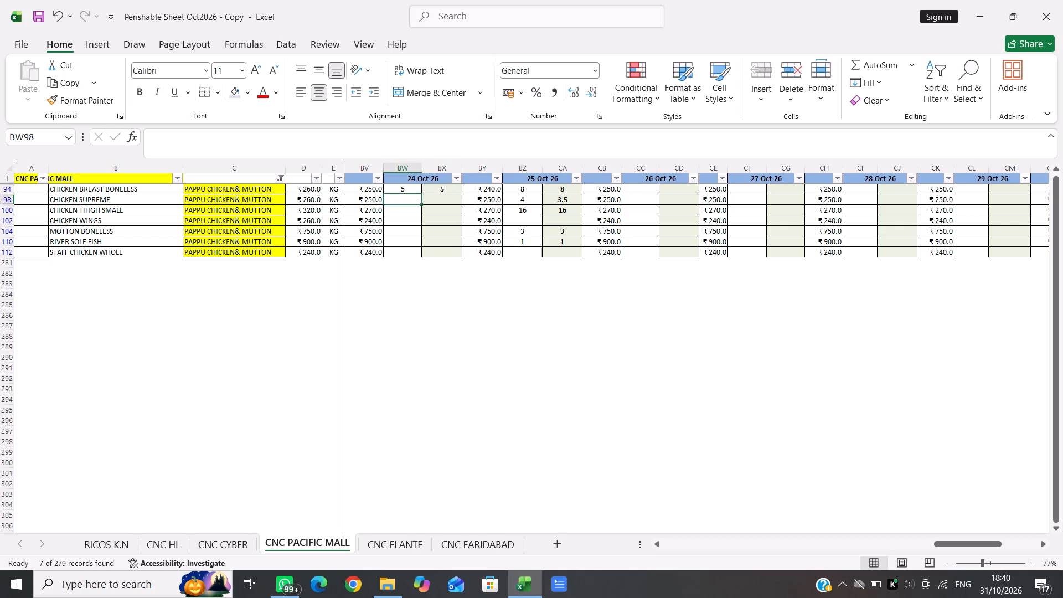
pyautogui.press('3')
pyautogui.press('Right')
pyautogui.press('3')
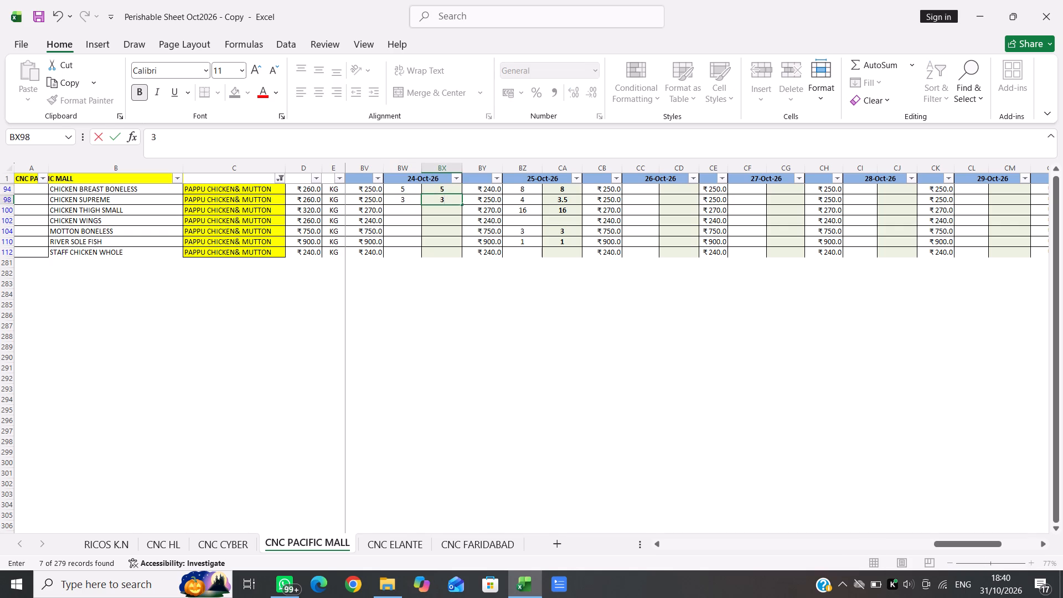
pyautogui.press('Down')
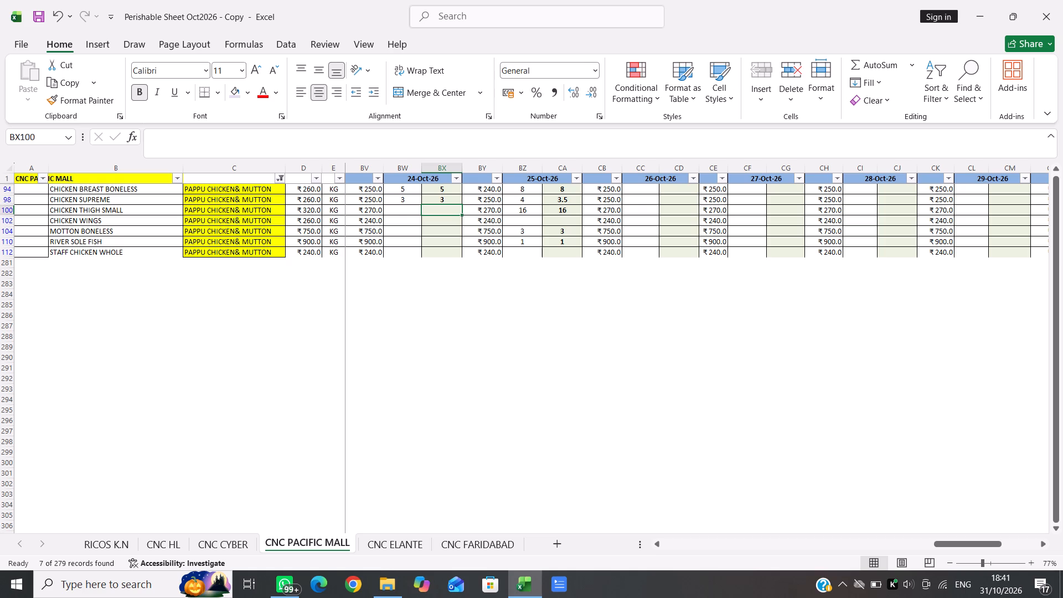
# Enter 20 in both 24-Oct-26 quantity cells, BX100 and BW100, for CHICKEN THIGH SMALL.
pyautogui.write('20')
pyautogui.press('Left')
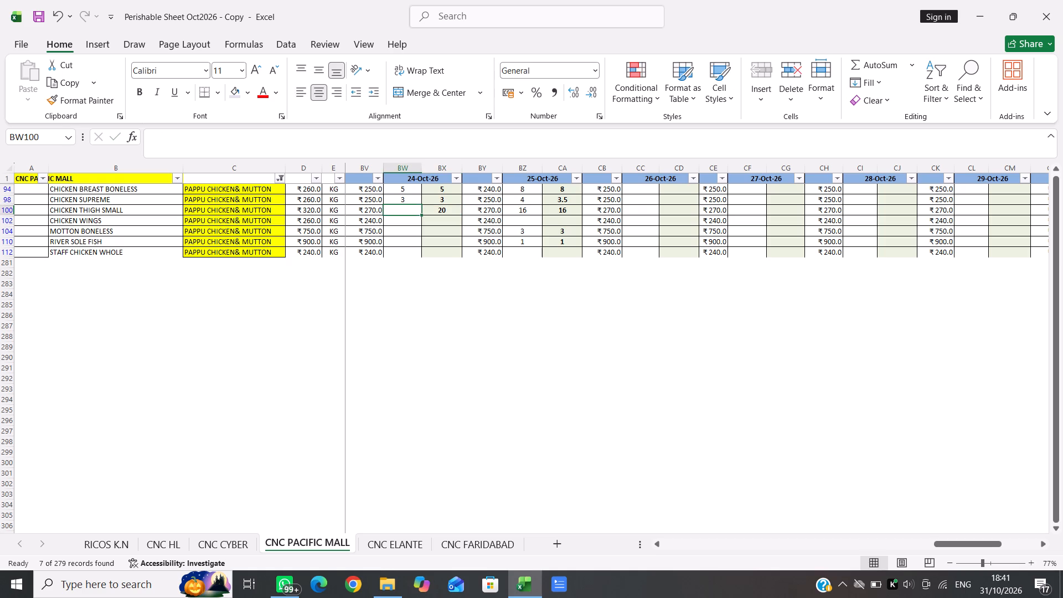
pyautogui.write('20')
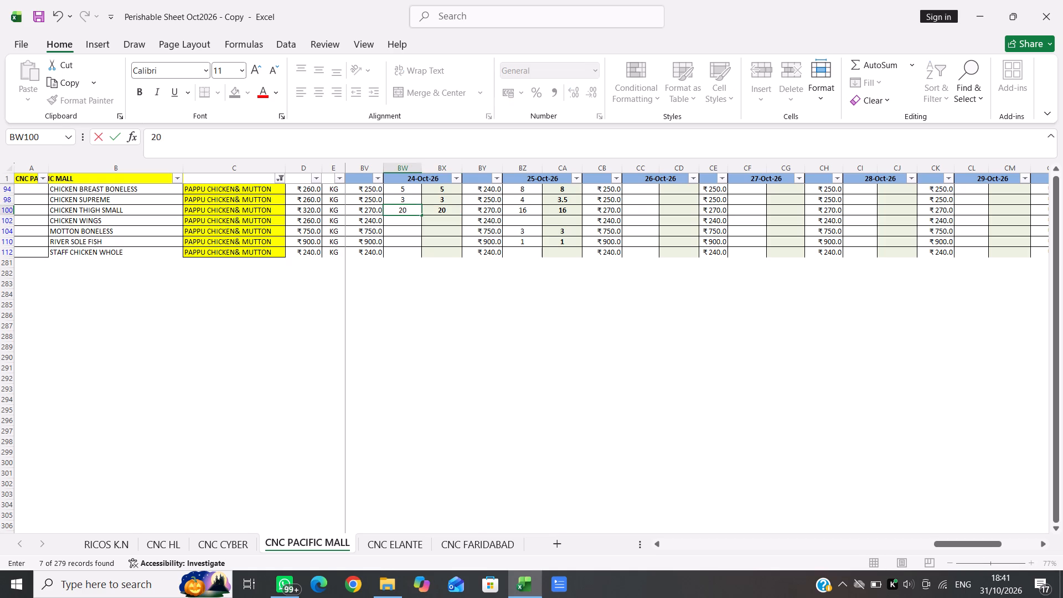
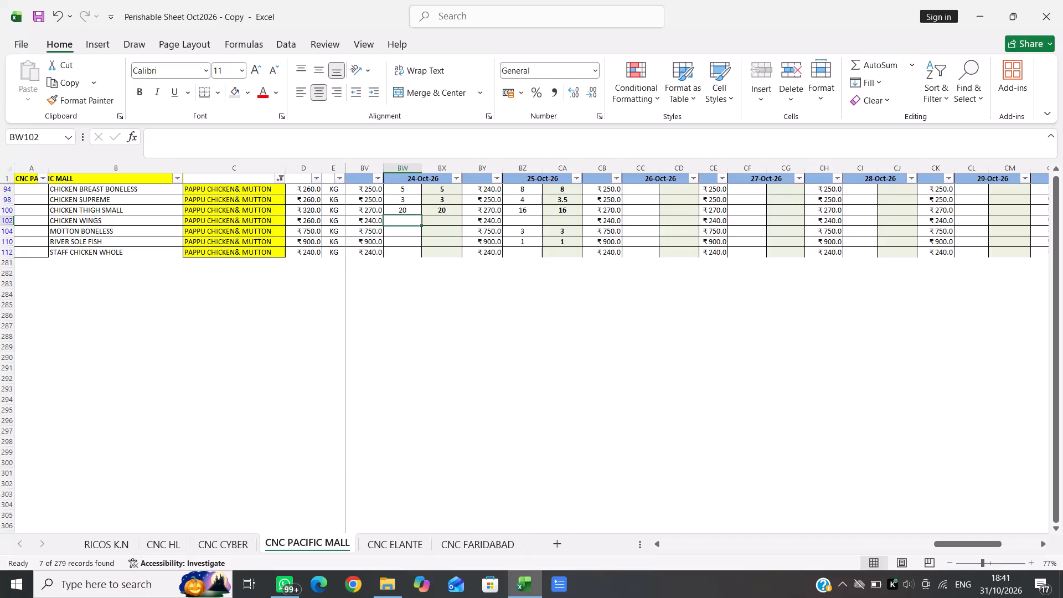
# Enter 5 in both 24-Oct-26 quantity cells, BW102 and BX102, for CHICKEN WINGS.
pyautogui.press('5')
pyautogui.press('Right')
pyautogui.press('5')
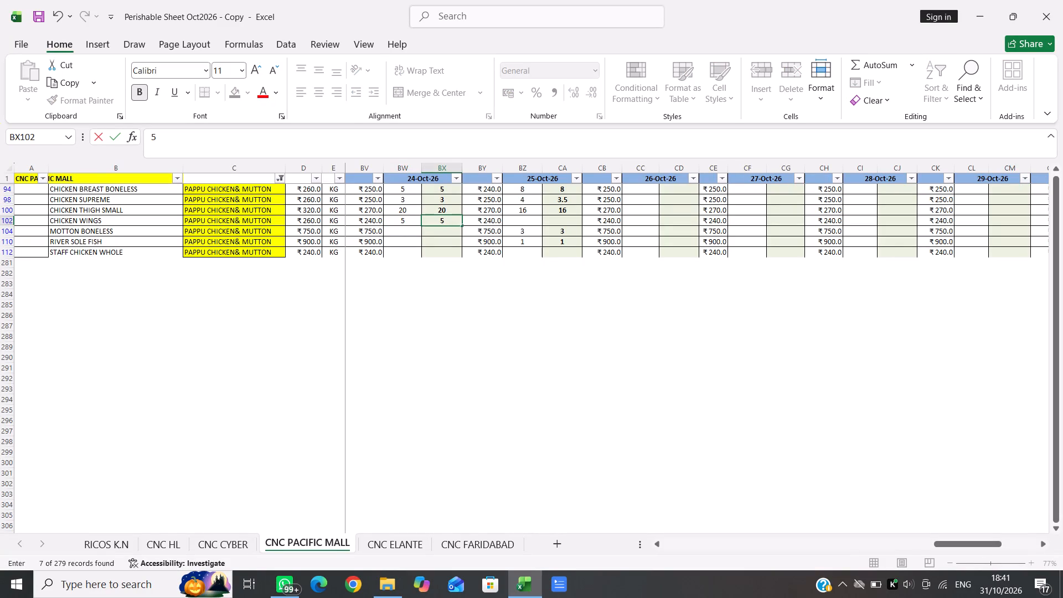
pyautogui.press('Down')
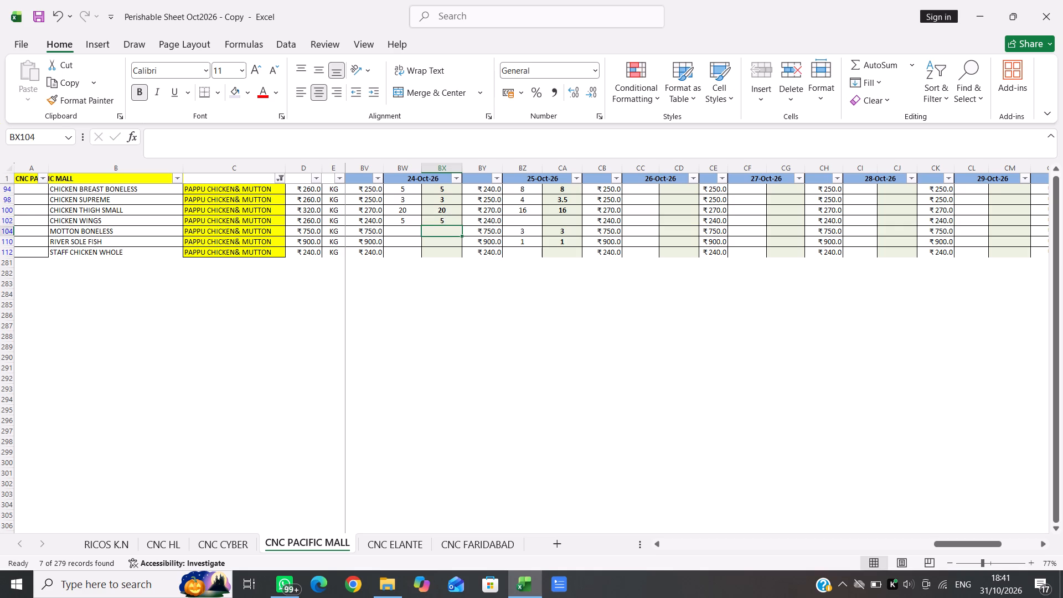
# Enter 3 in both 24-Oct-26 quantity cells, BX104 and BW104, for MOTTON BONELESS.
pyautogui.press('3')
pyautogui.press('Left')
pyautogui.press('3')
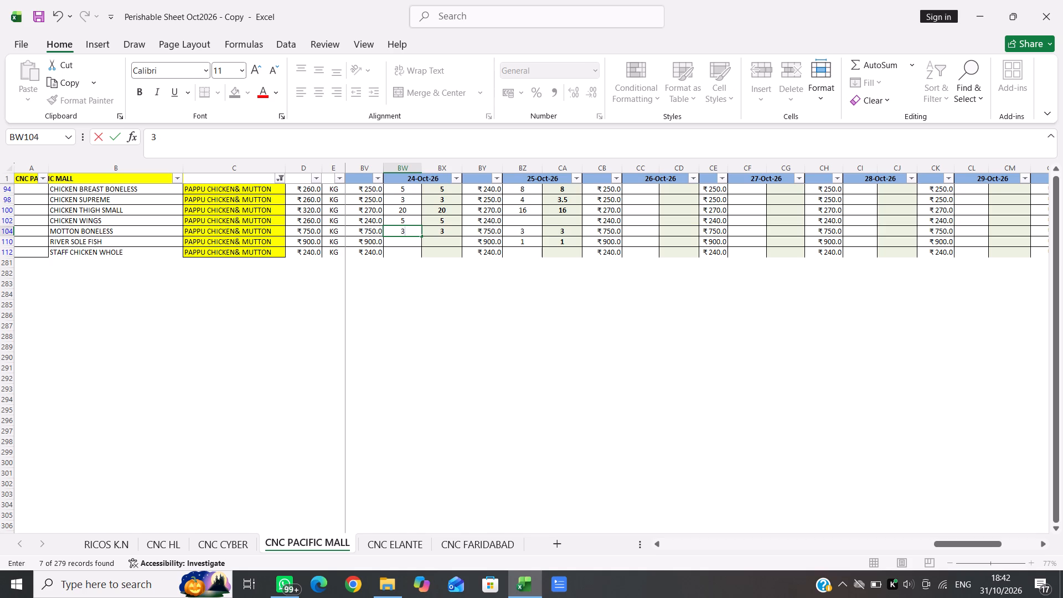
pyautogui.press('Down')
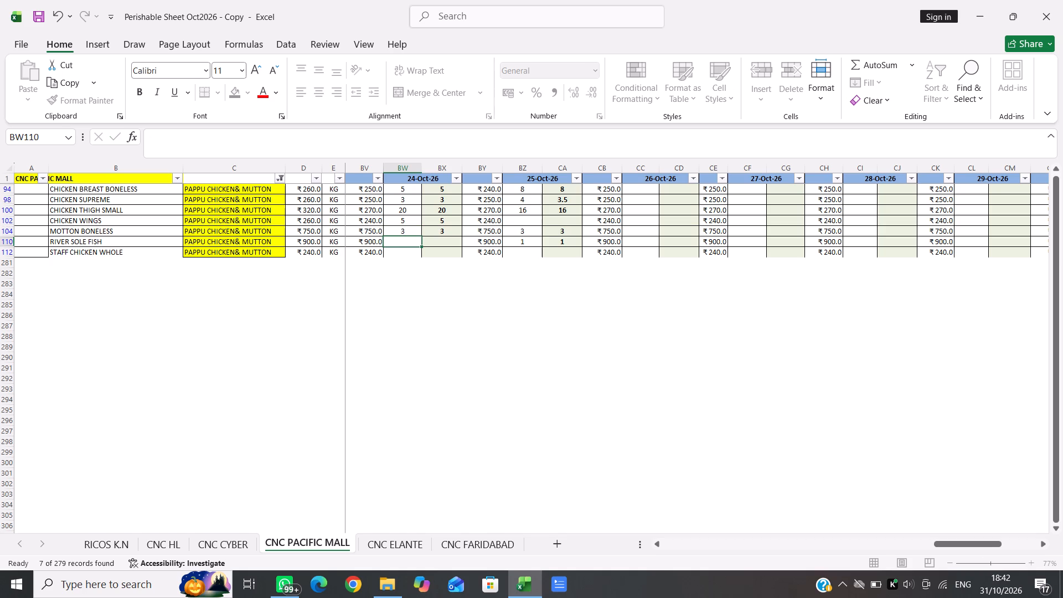
# Enter 2 in both 24-Oct-26 quantity cells, BW110 and BX110, for RIVER SOLE FISH.
pyautogui.press('2')
pyautogui.press('Right')
pyautogui.press('2')
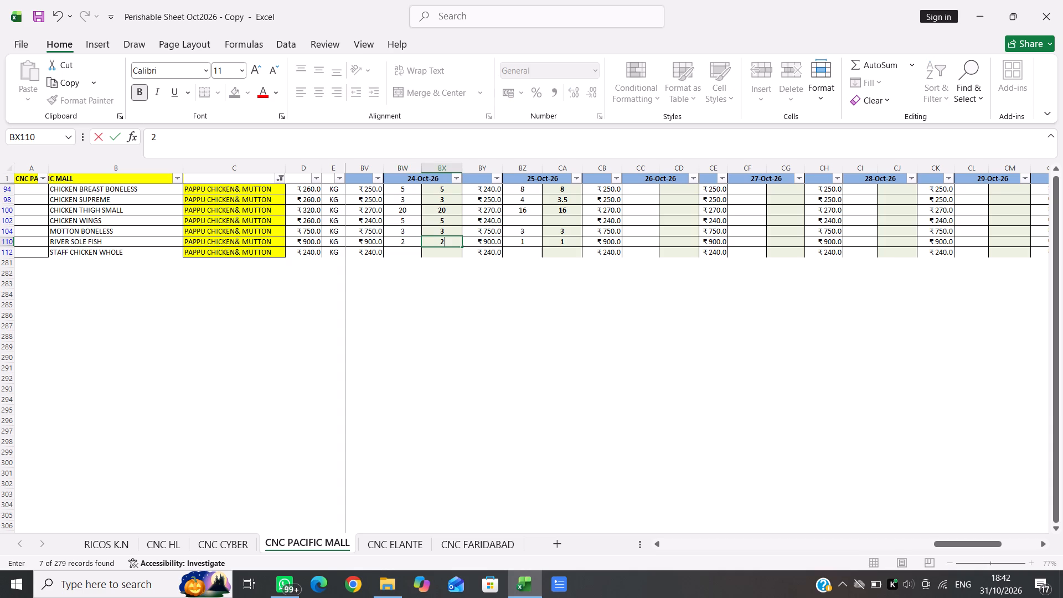
# Review the PAPPU CHICKEN& MUTTON quantities and rates for the earlier dates, from 23-Oct-26 back to 01-Oct-26.
pyautogui.hscroll(1, 403, 200)
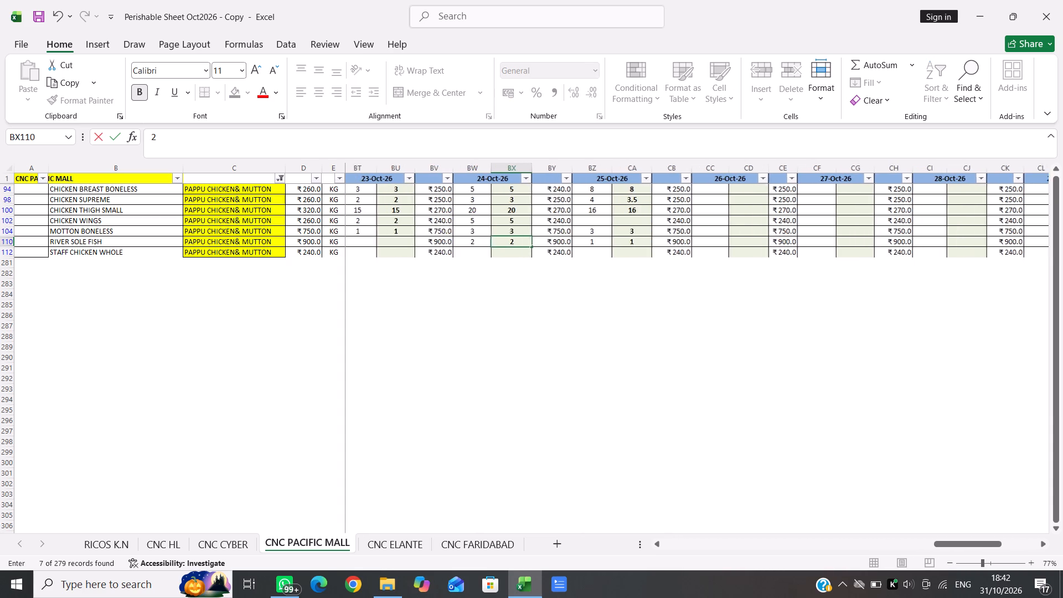
pyautogui.hscroll(2, 403, 200)
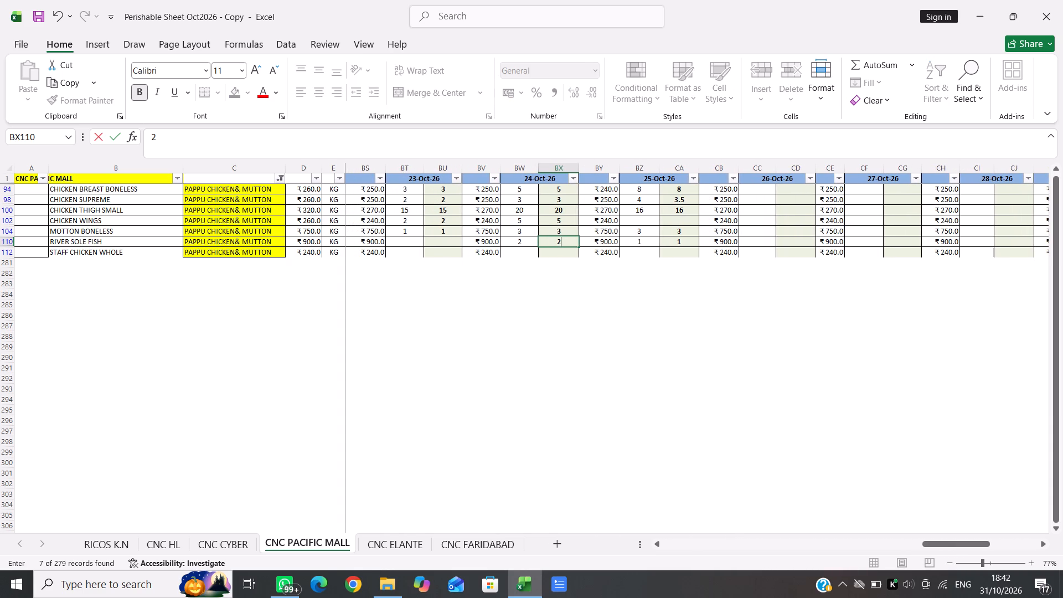
pyautogui.hscroll(4, 403, 200)
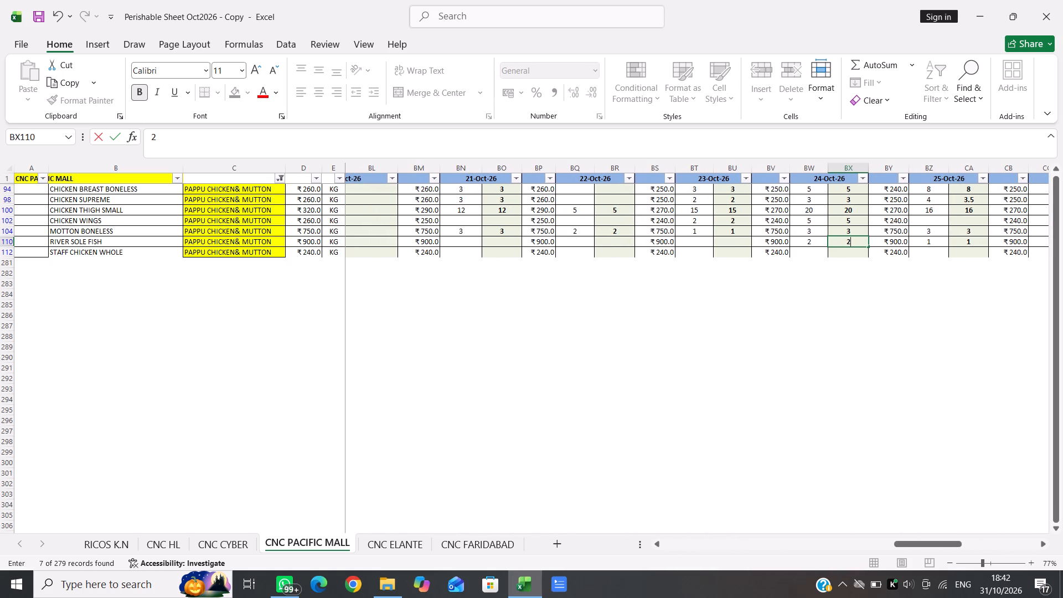
pyautogui.hscroll(2, 403, 200)
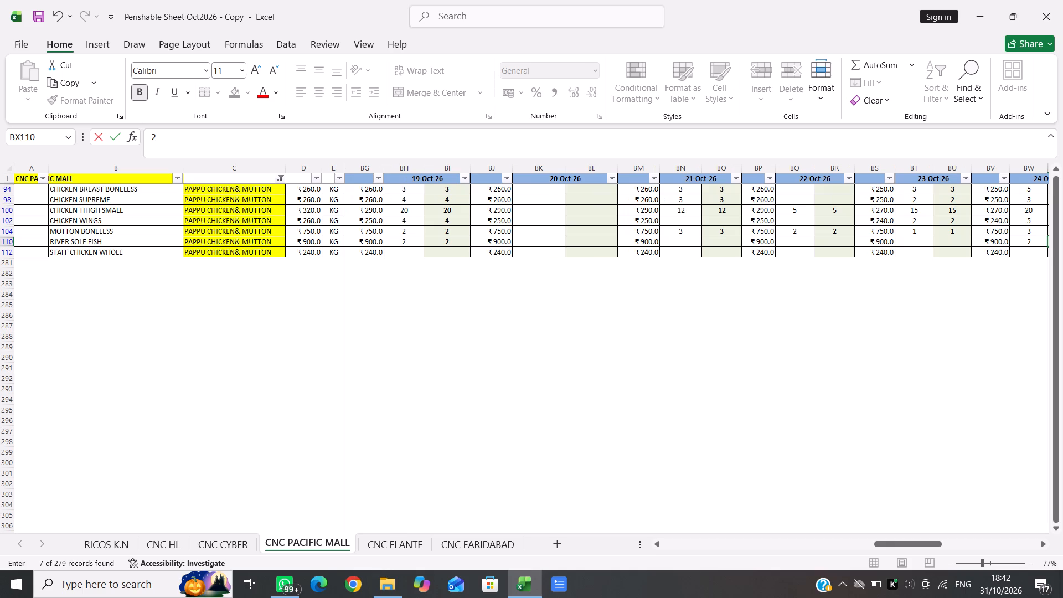
pyautogui.hscroll(2, 403, 200)
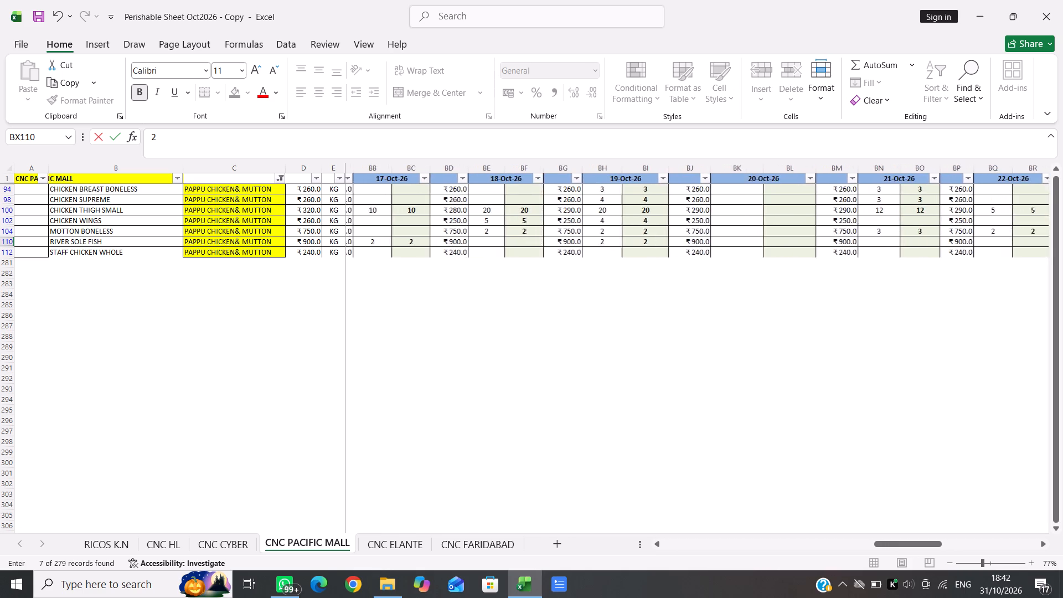
pyautogui.hscroll(3, 403, 200)
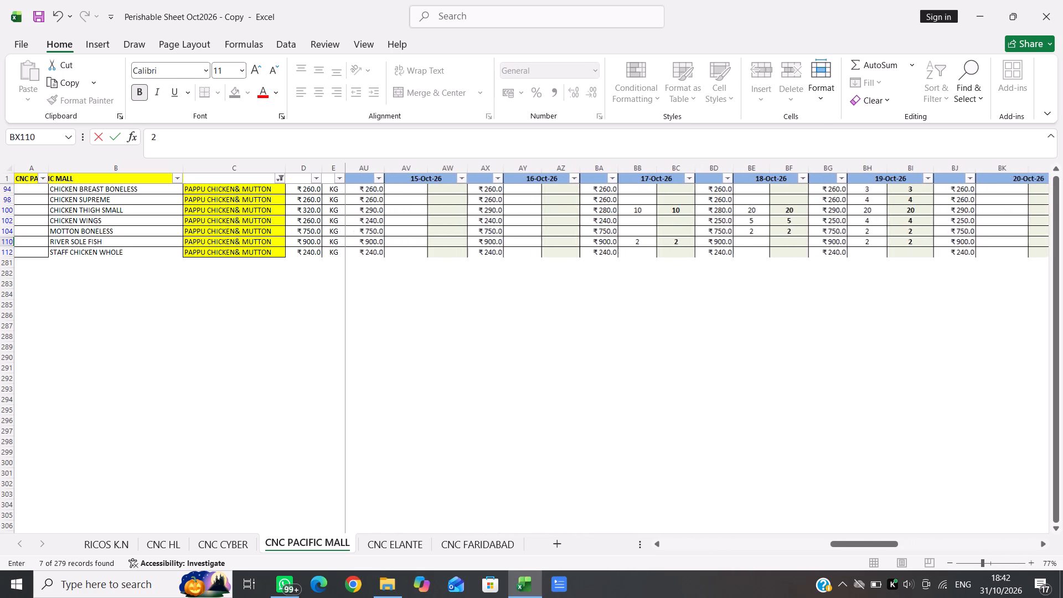
pyautogui.hscroll(1, 403, 200)
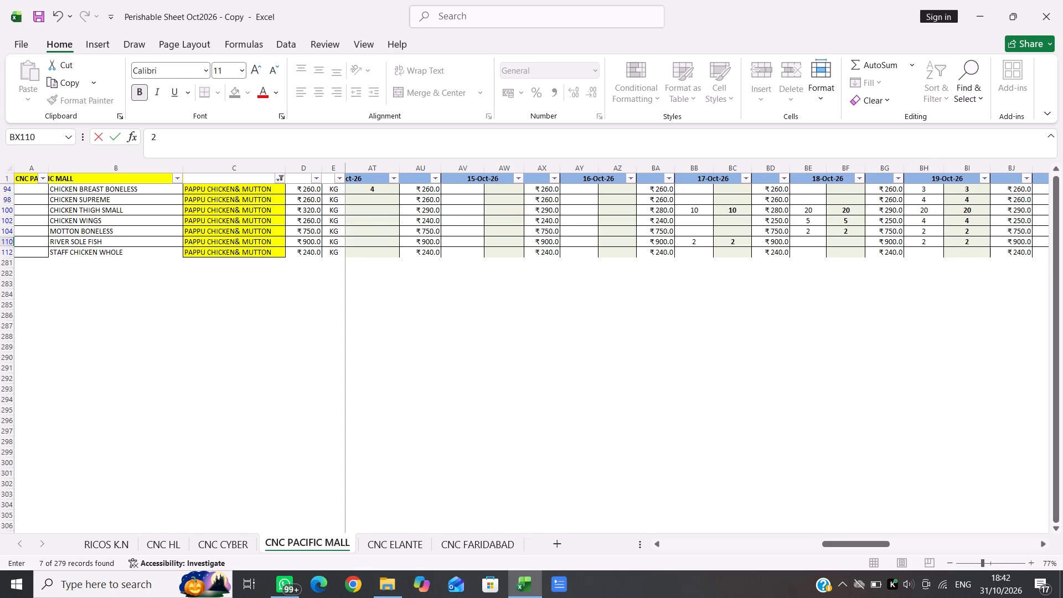
pyautogui.hscroll(2, 403, 200)
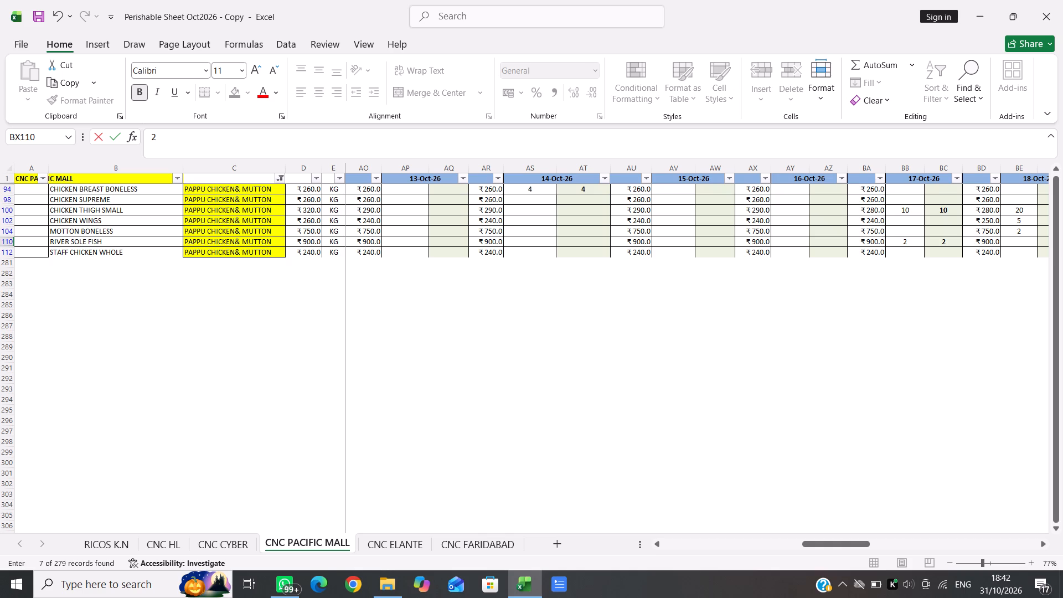
pyautogui.hscroll(-1, 574, 228)
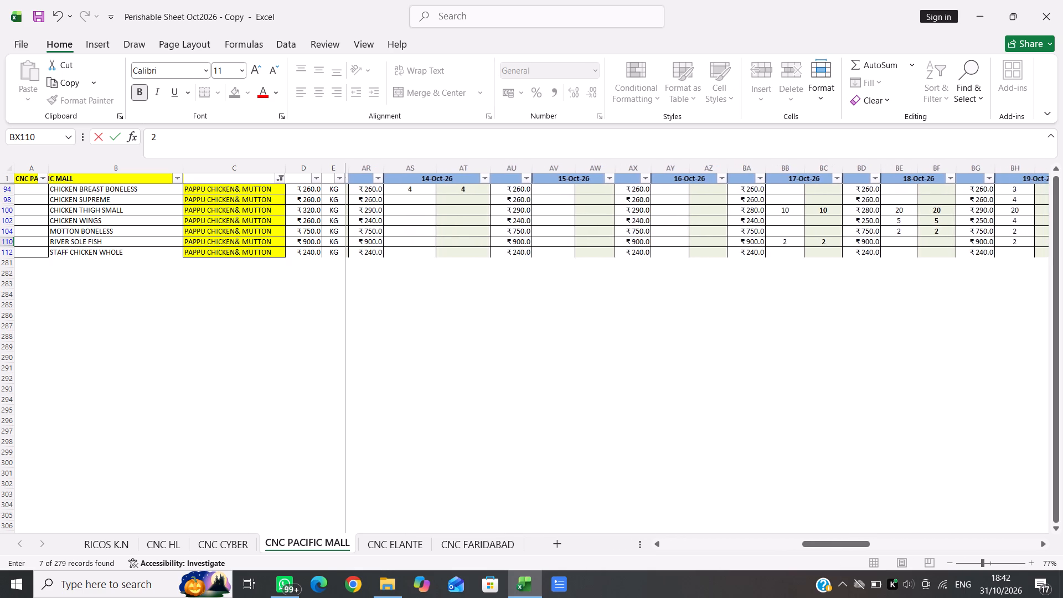
pyautogui.hscroll(-1, 574, 228)
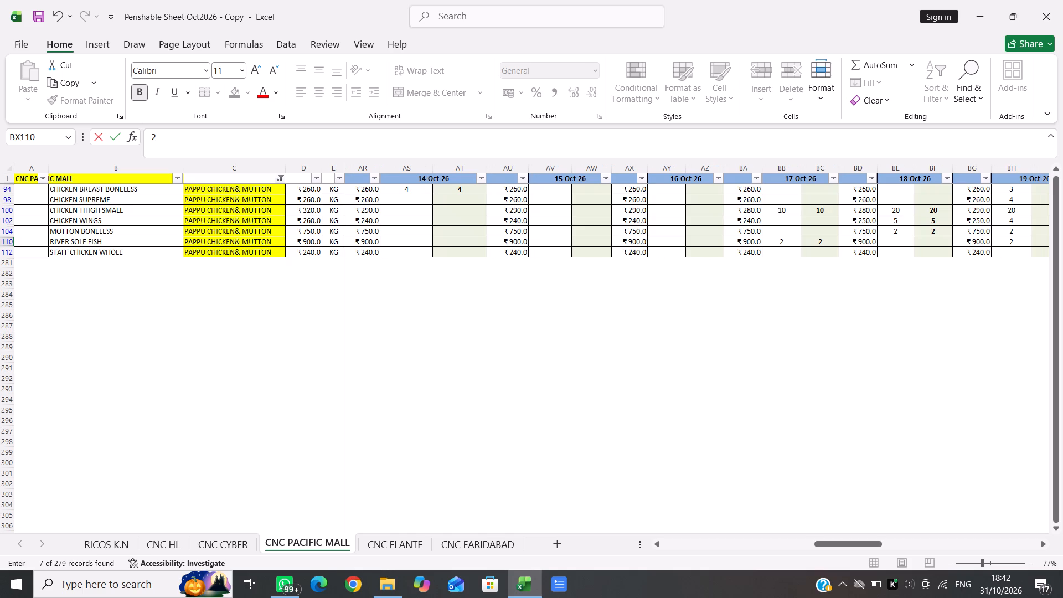
pyautogui.hscroll(2, 574, 228)
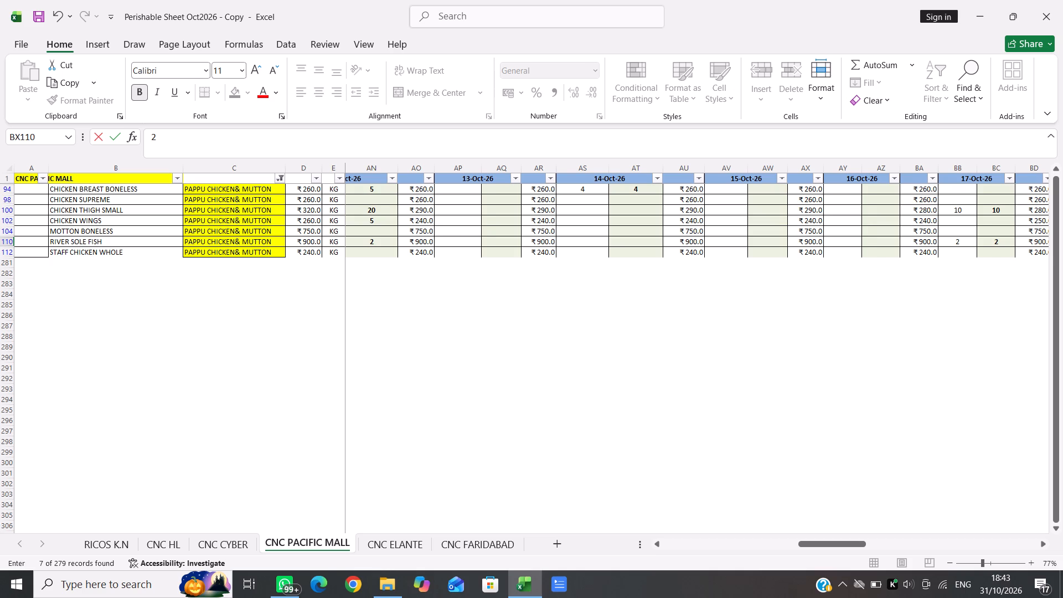
pyautogui.hscroll(1, 469, 231)
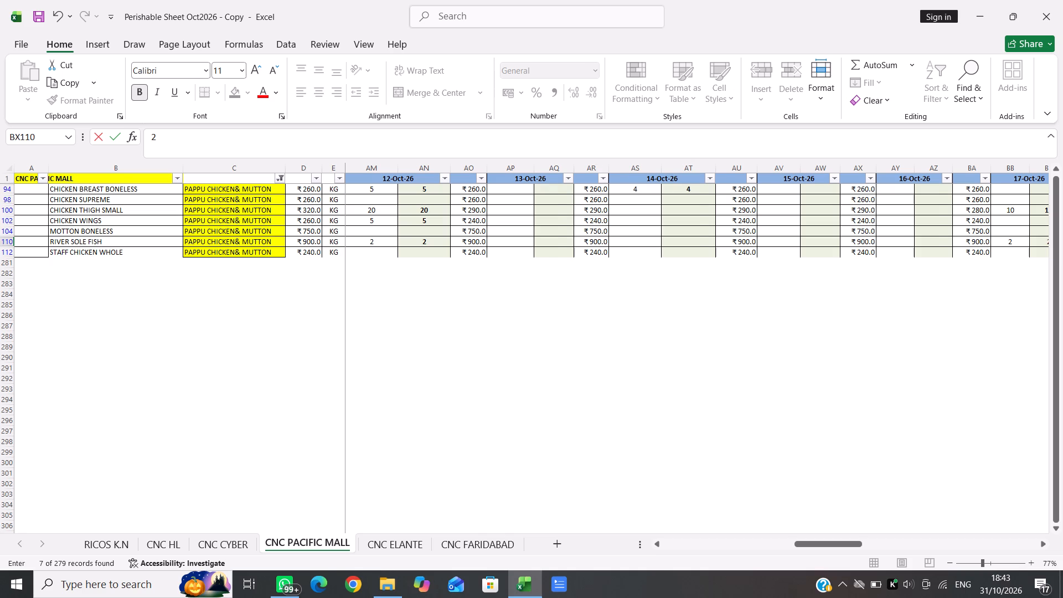
pyautogui.hscroll(2, 416, 219)
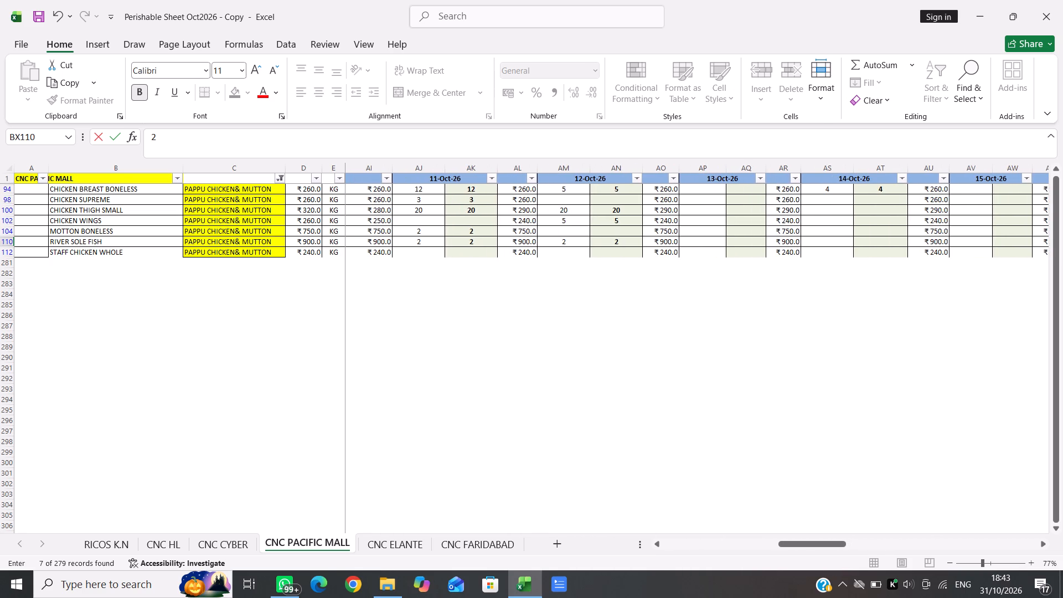
pyautogui.hscroll(2, 416, 219)
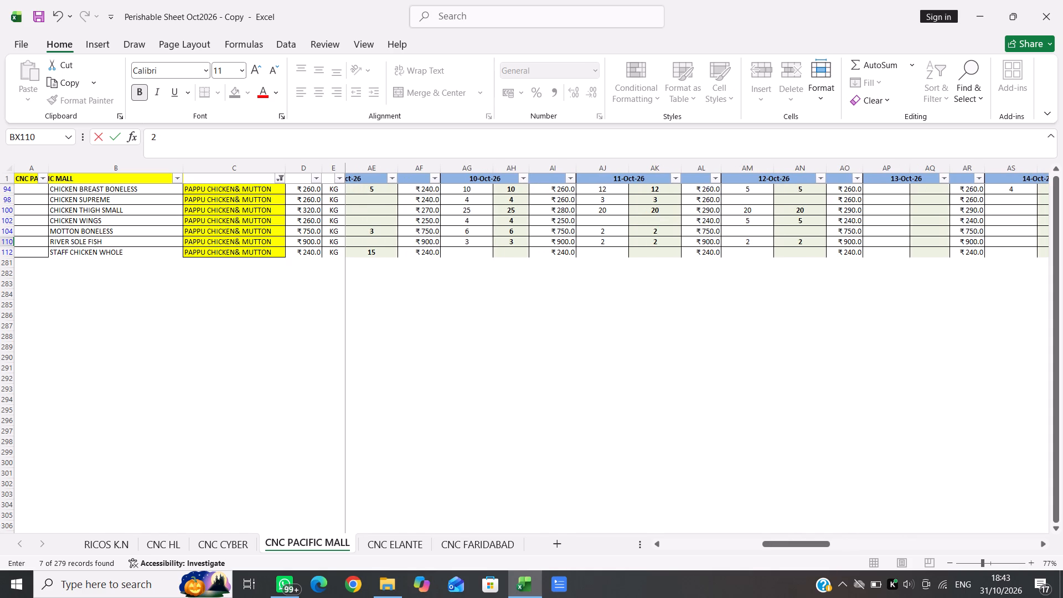
pyautogui.hscroll(2, 416, 219)
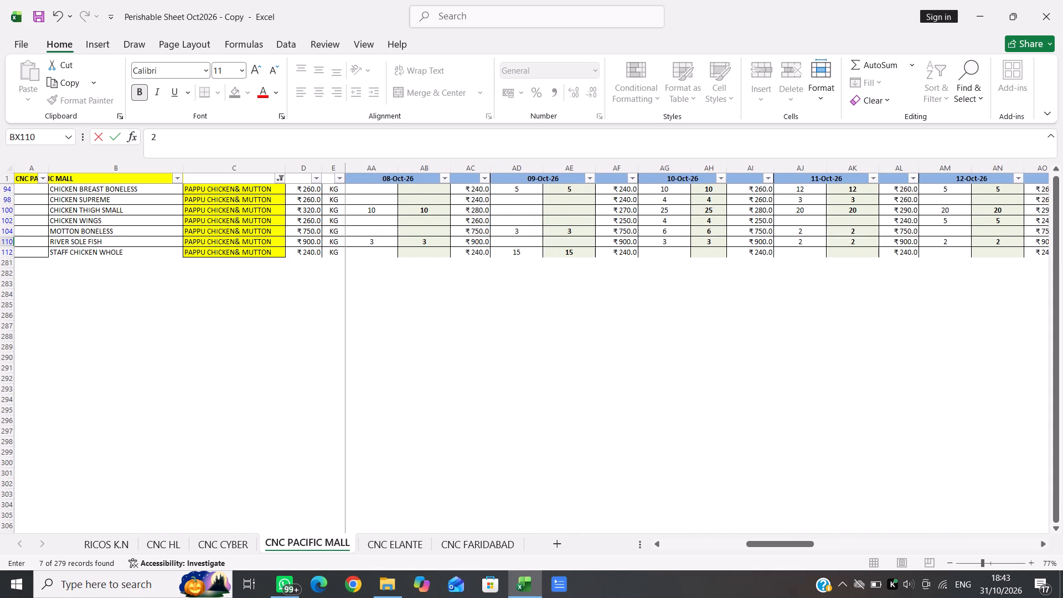
pyautogui.hscroll(1, 416, 219)
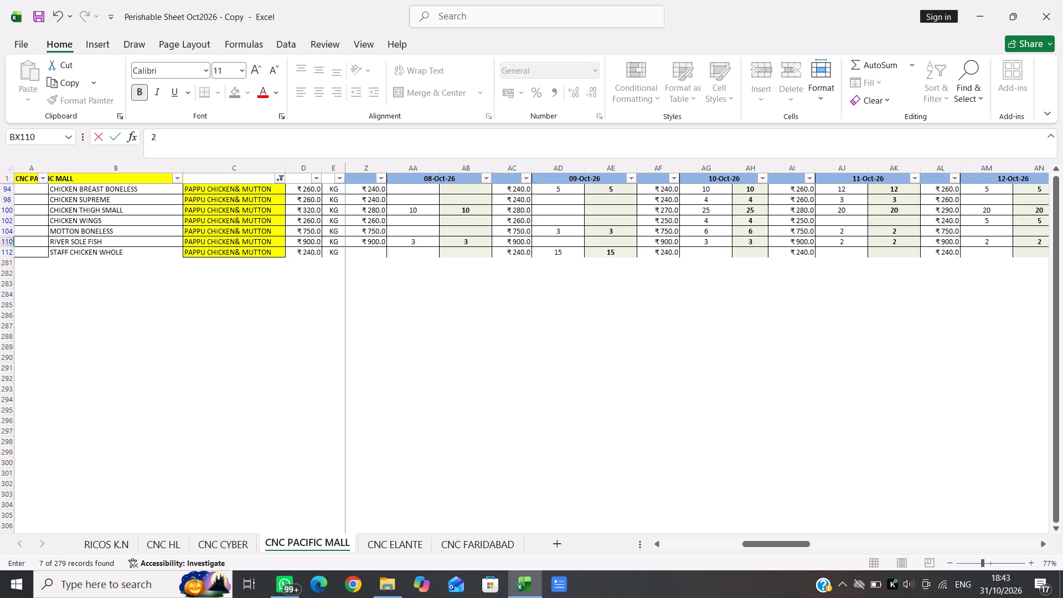
pyautogui.hscroll(1, 416, 219)
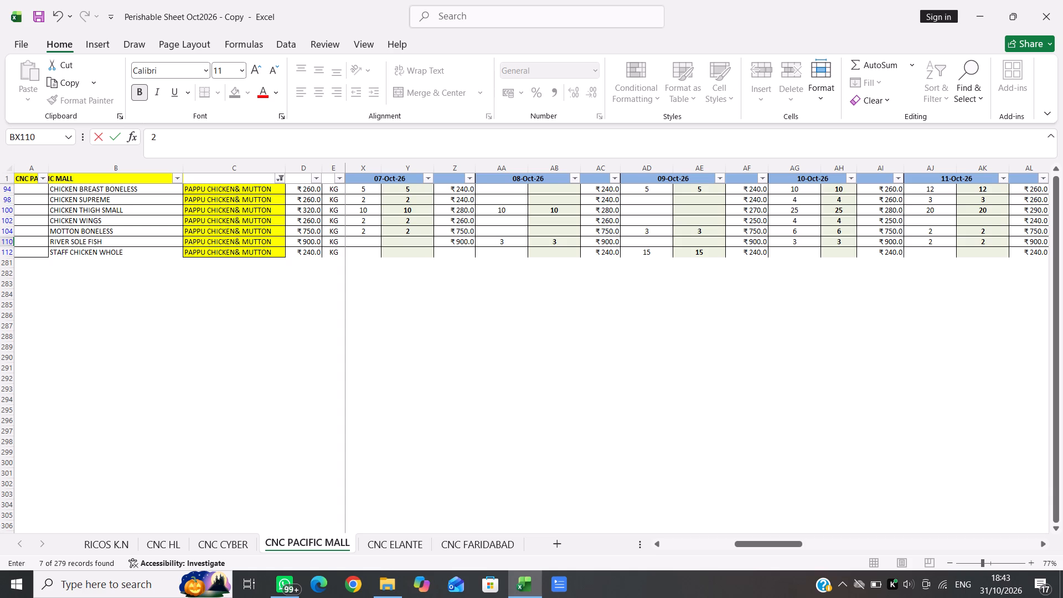
pyautogui.hscroll(1, 416, 219)
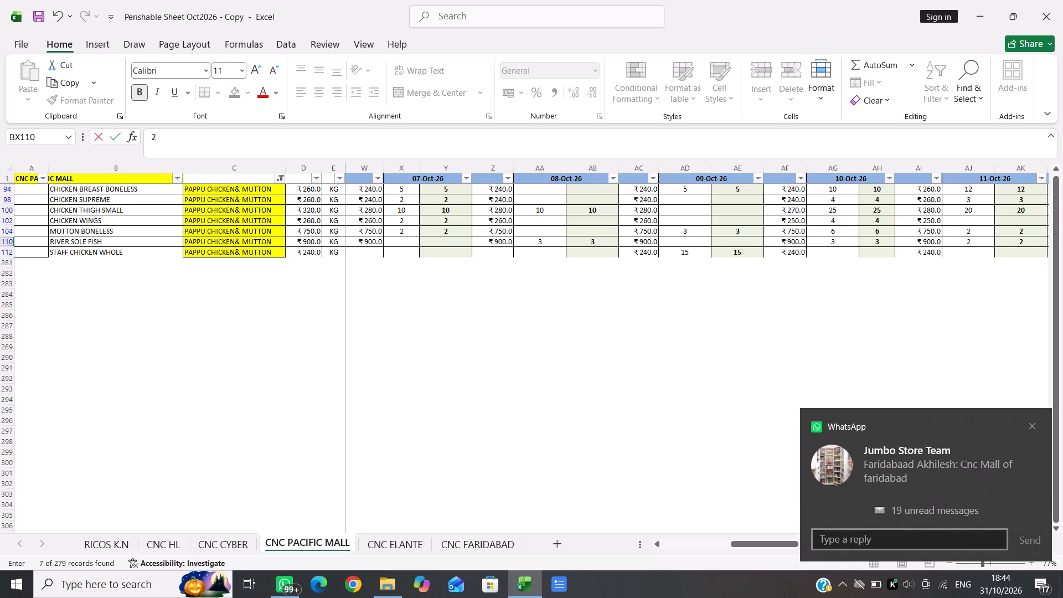
pyautogui.hscroll(1, 416, 219)
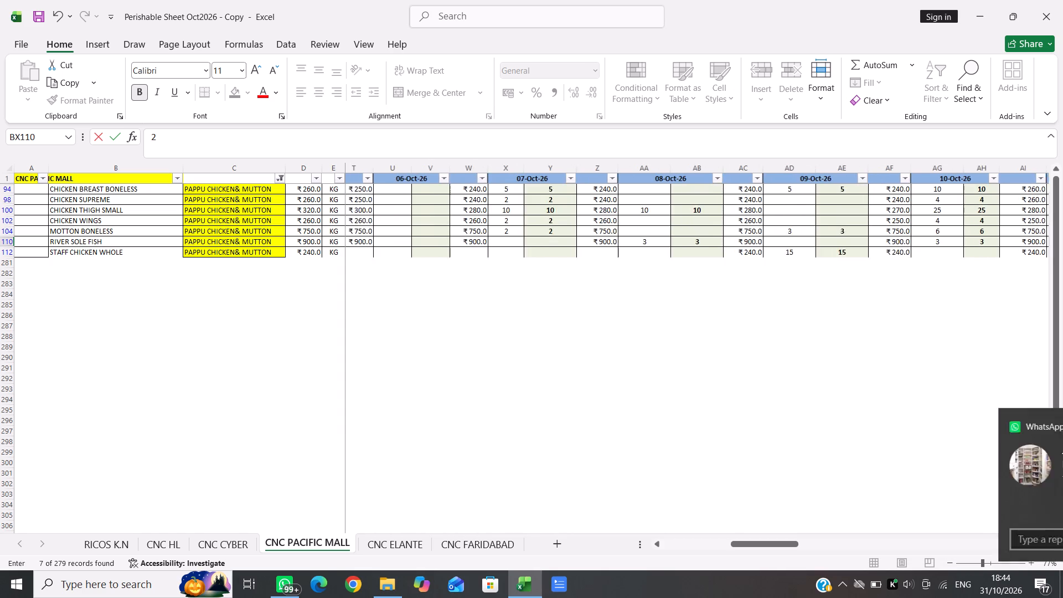
pyautogui.hscroll(2, 416, 219)
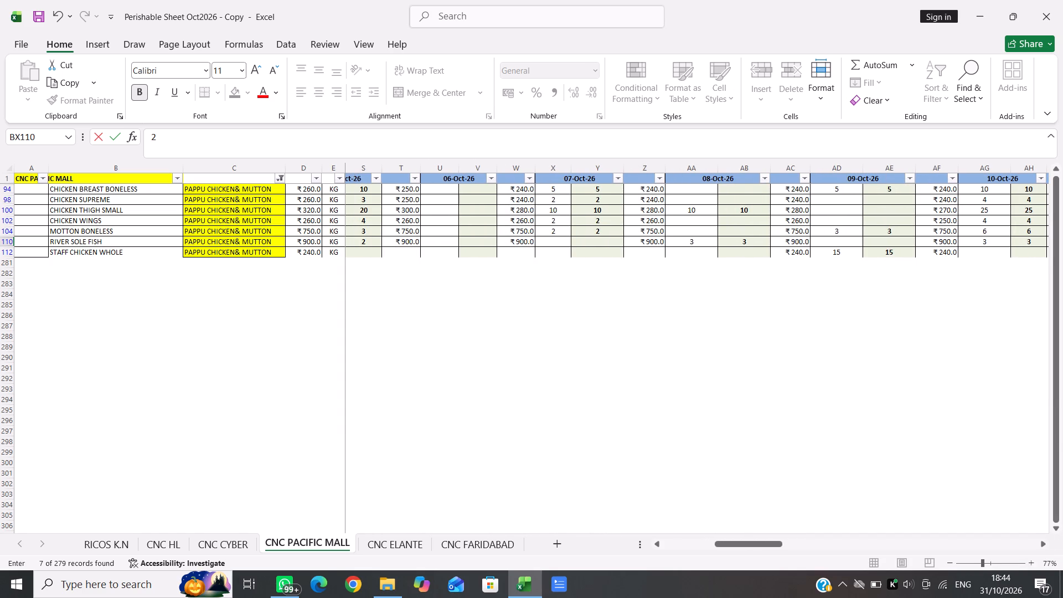
pyautogui.hscroll(4, 416, 219)
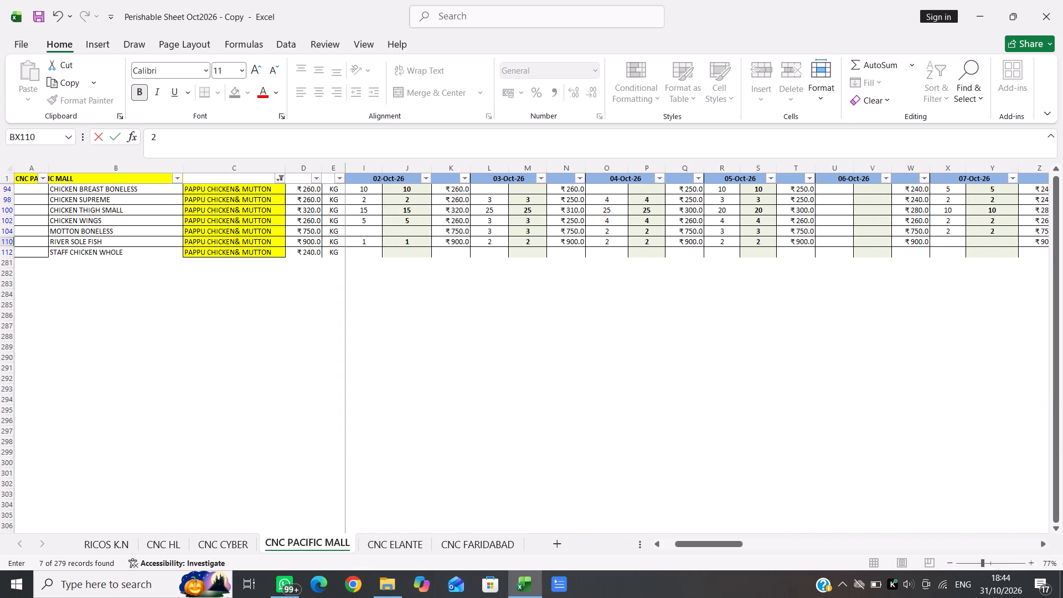
pyautogui.hscroll(2, 416, 219)
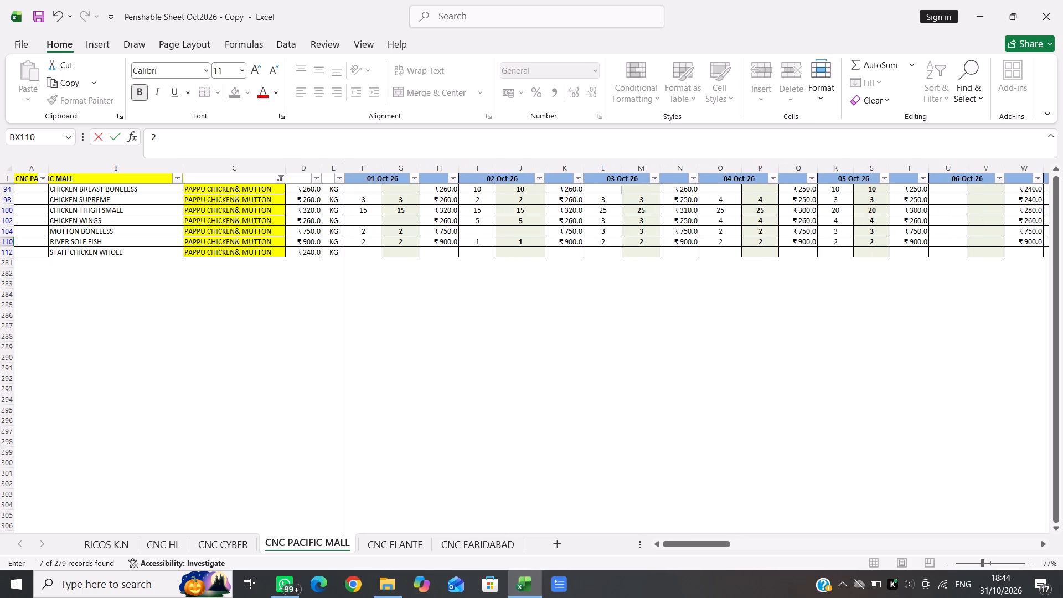
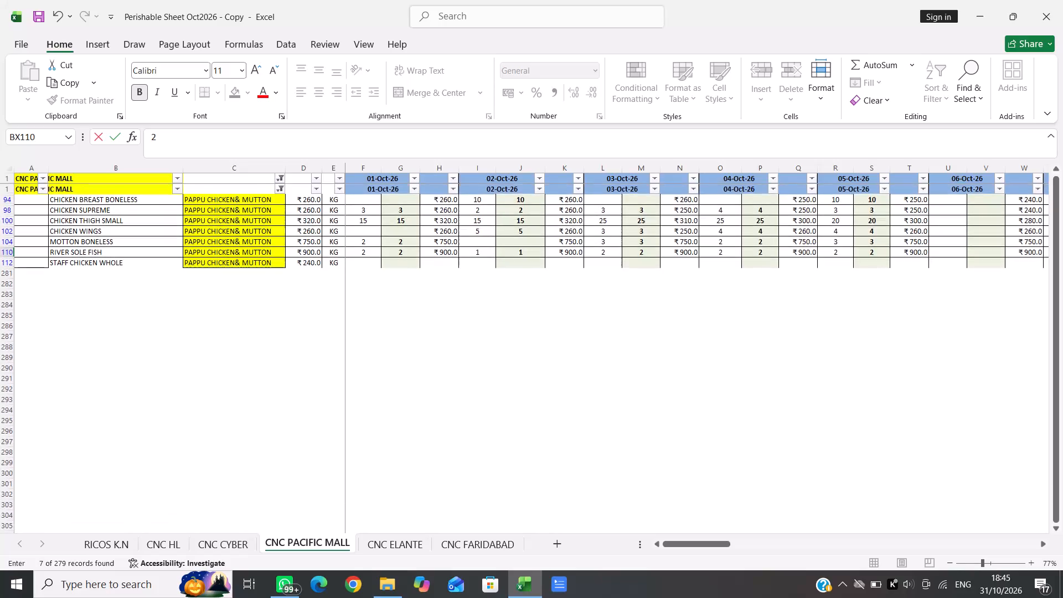
# Clear the PAPPU CHICKEN& MUTTON vendor filter from column C on the CNC PACIFIC MALL sheet.
pyautogui.hscroll(-13, 416, 219)
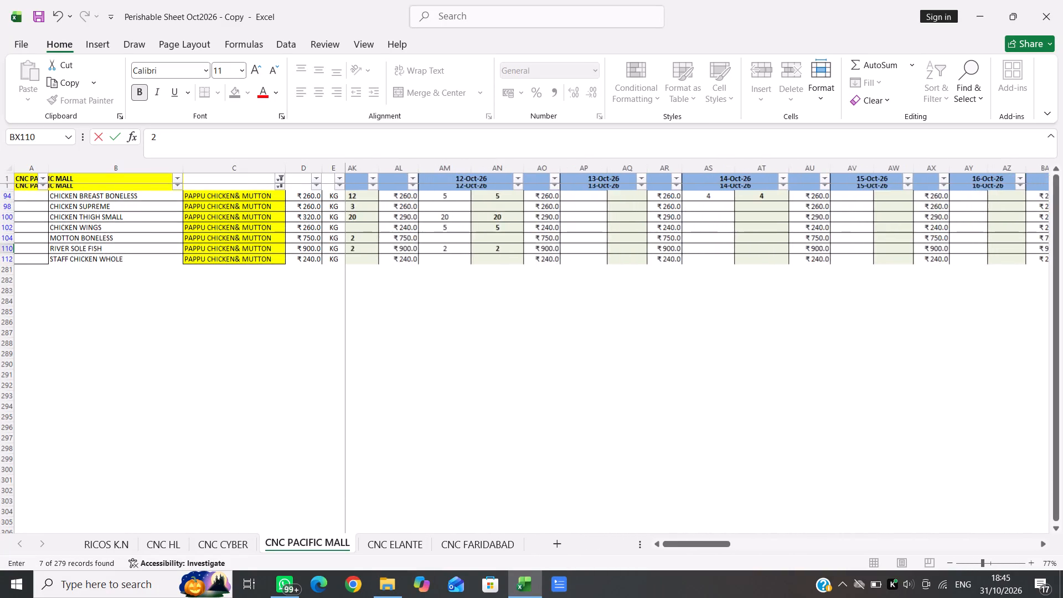
pyautogui.hscroll(-8, 416, 219)
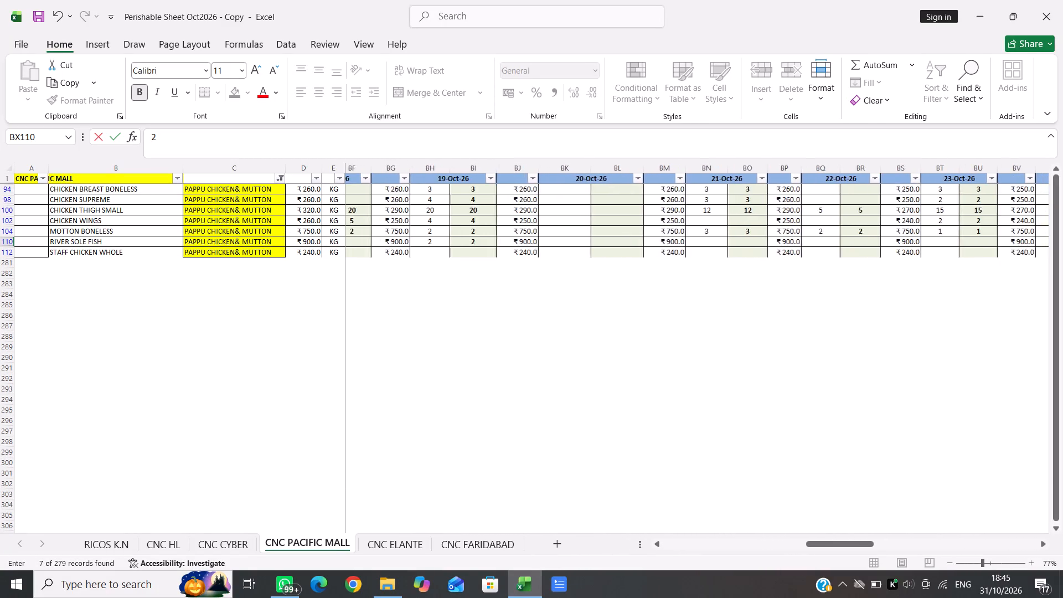
pyautogui.hscroll(-3, 416, 219)
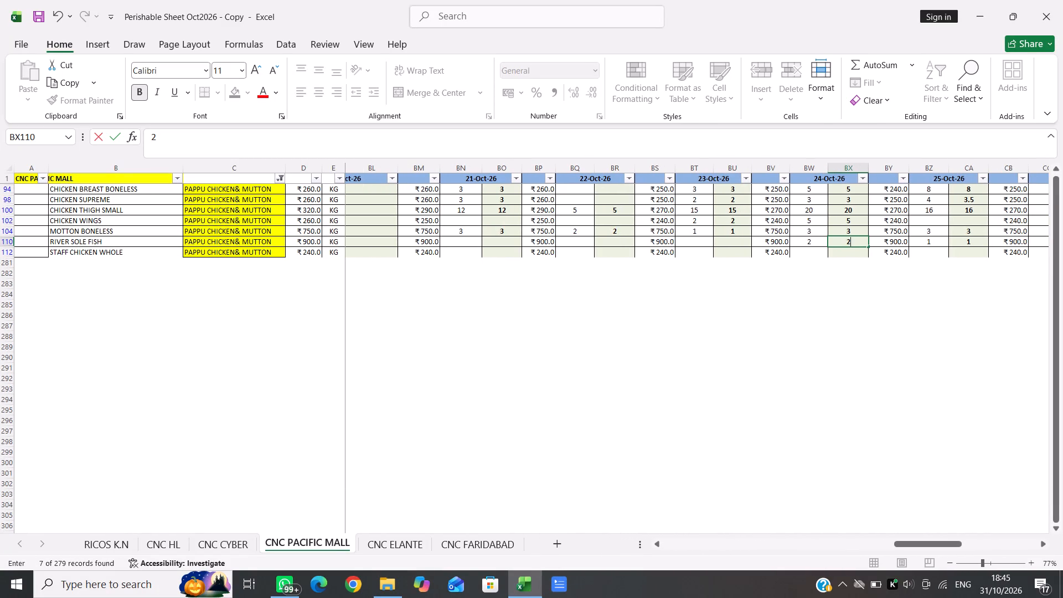
pyautogui.click(279, 181)
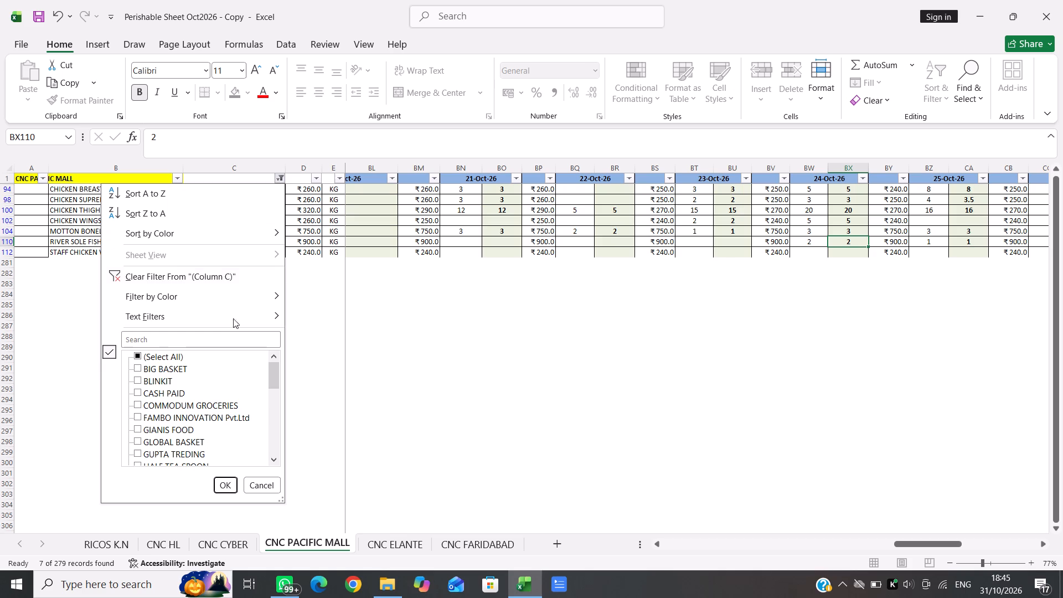
pyautogui.click(218, 277)
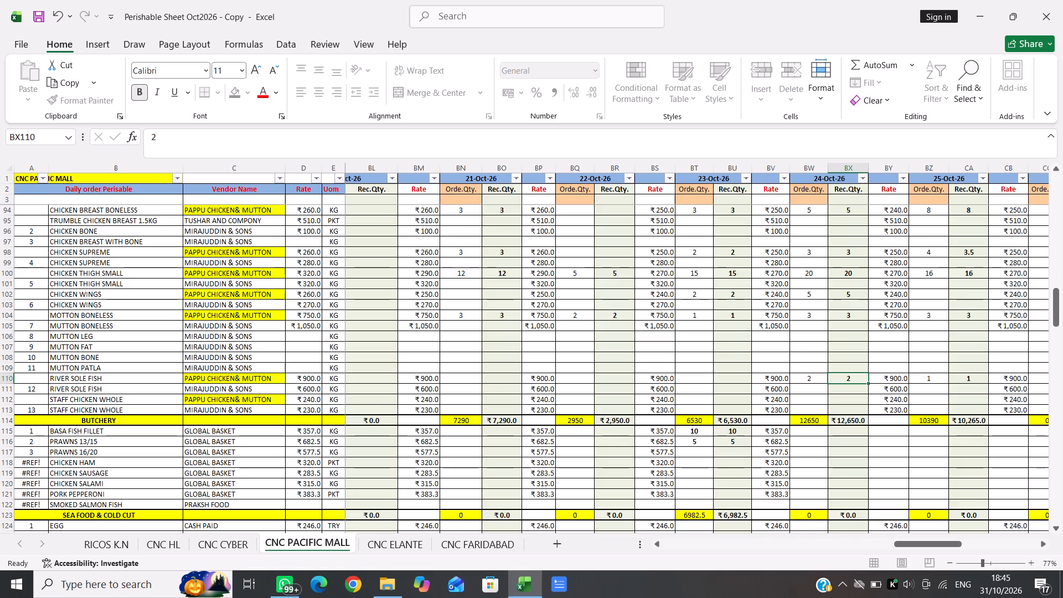
# Look over the unfiltered butchery, seafood and cold cut rows of all vendors for 21-Oct-26 to 25-Oct-26.
pyautogui.scroll(-2, 302, 404)
pyautogui.scroll(2, 302, 404)
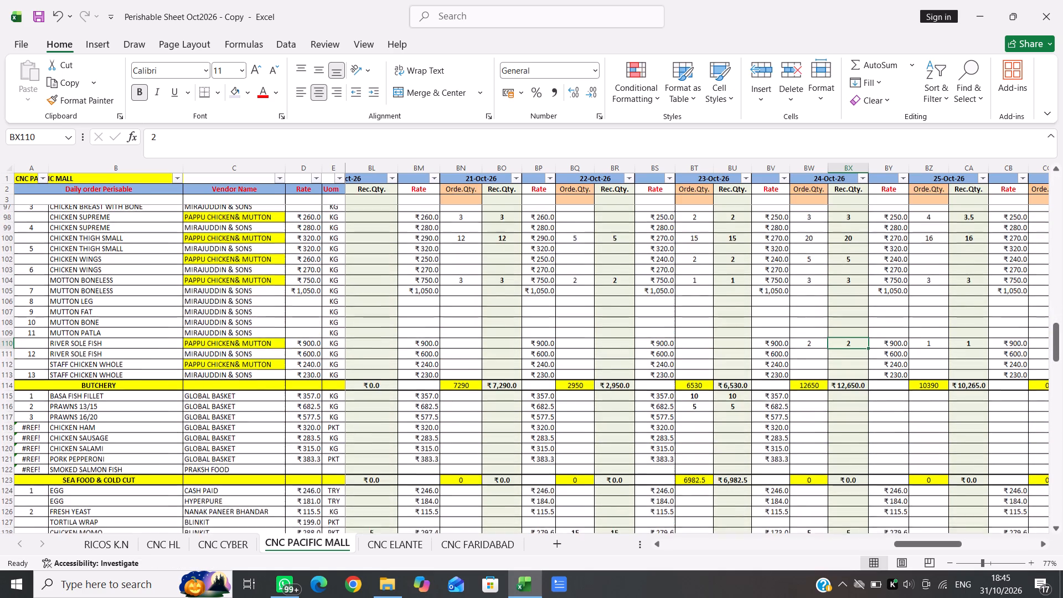
pyautogui.scroll(1, 302, 404)
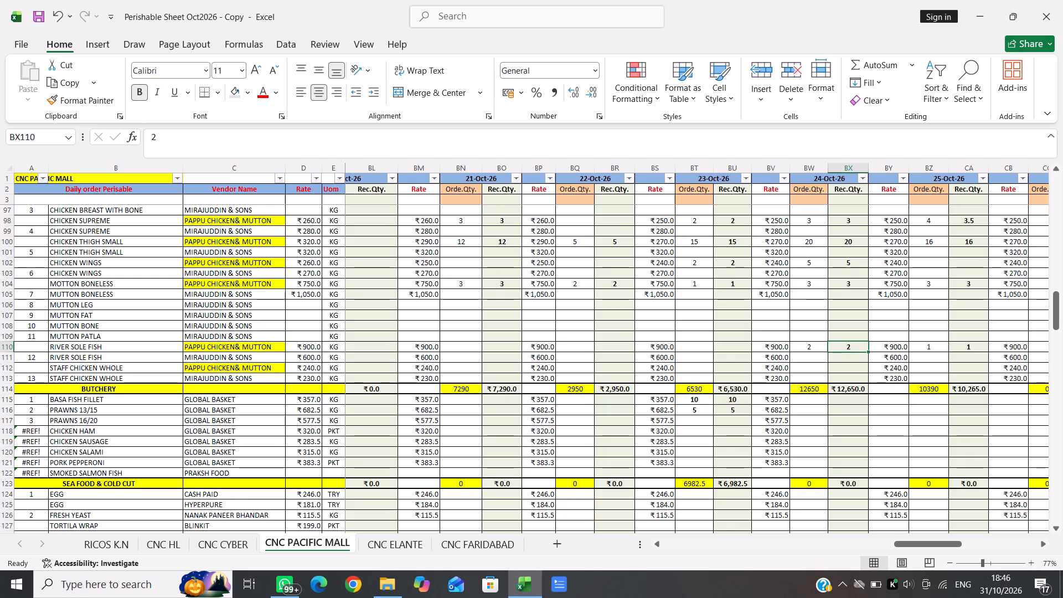
pyautogui.hscroll(-5, 302, 404)
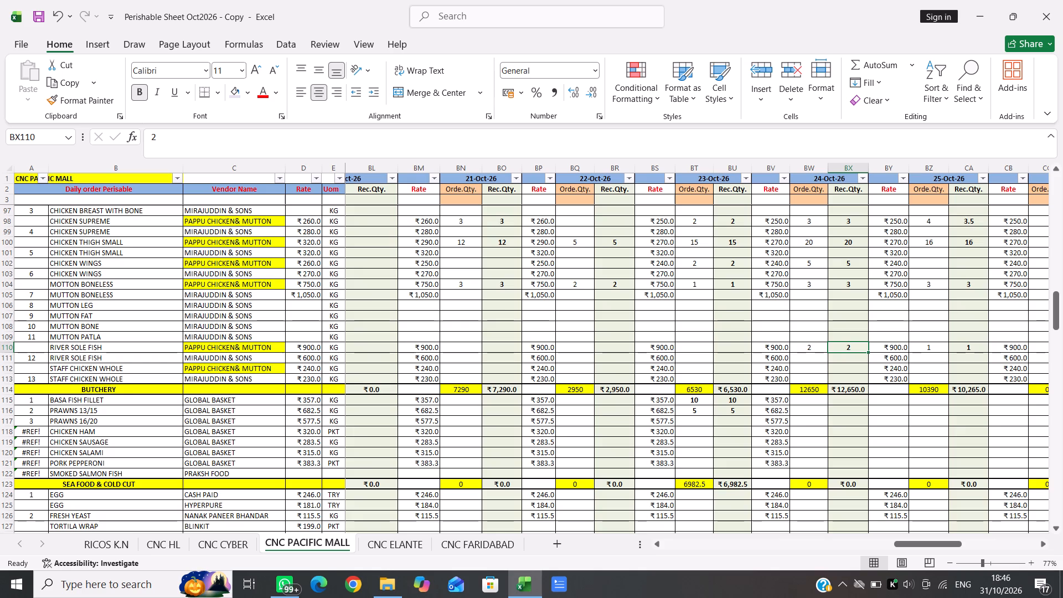
pyautogui.scroll(1, 189, 401)
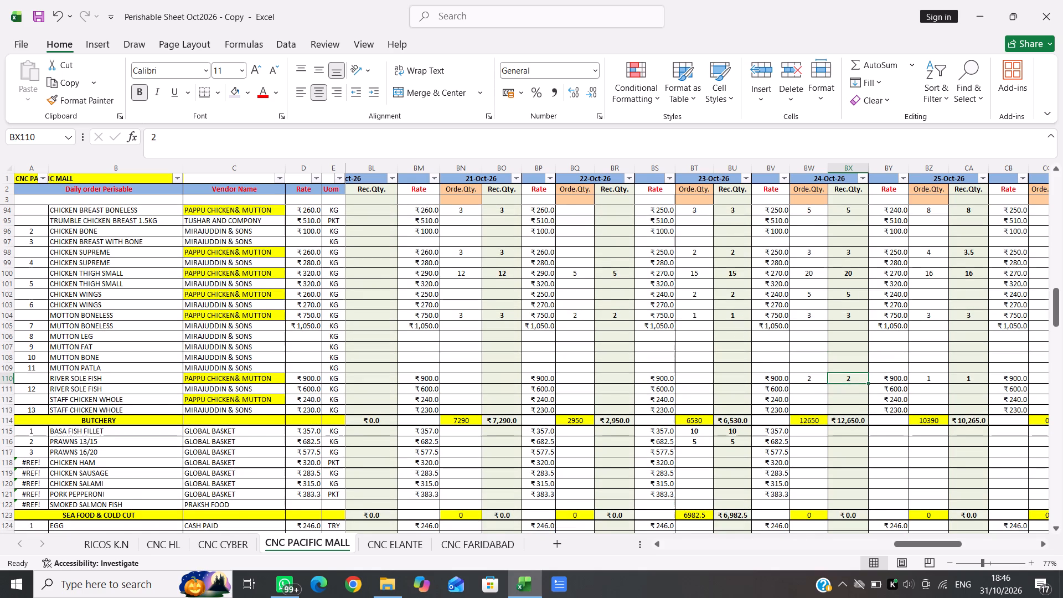
pyautogui.click(103, 366)
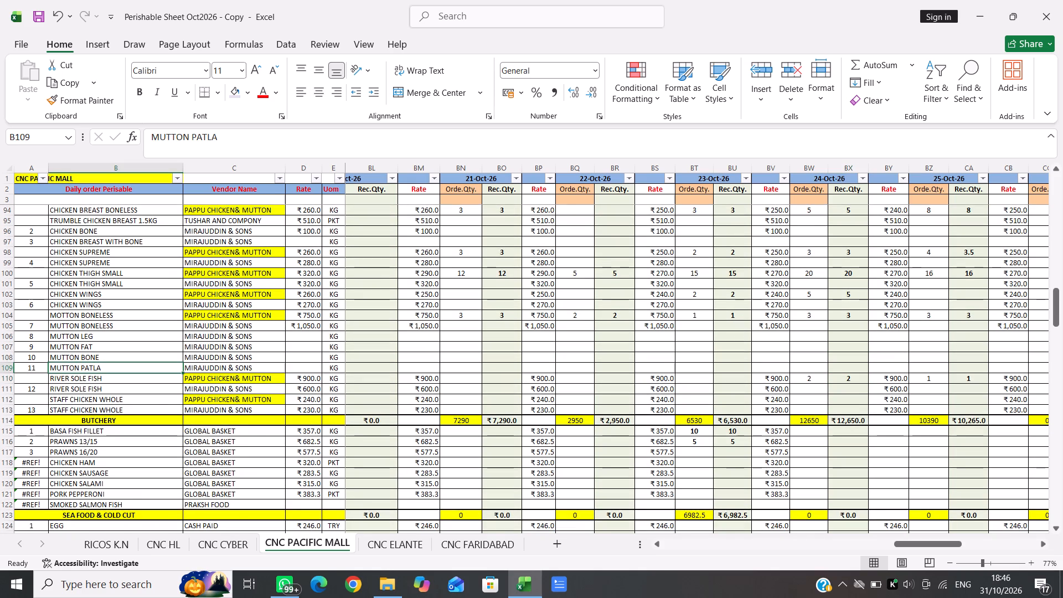
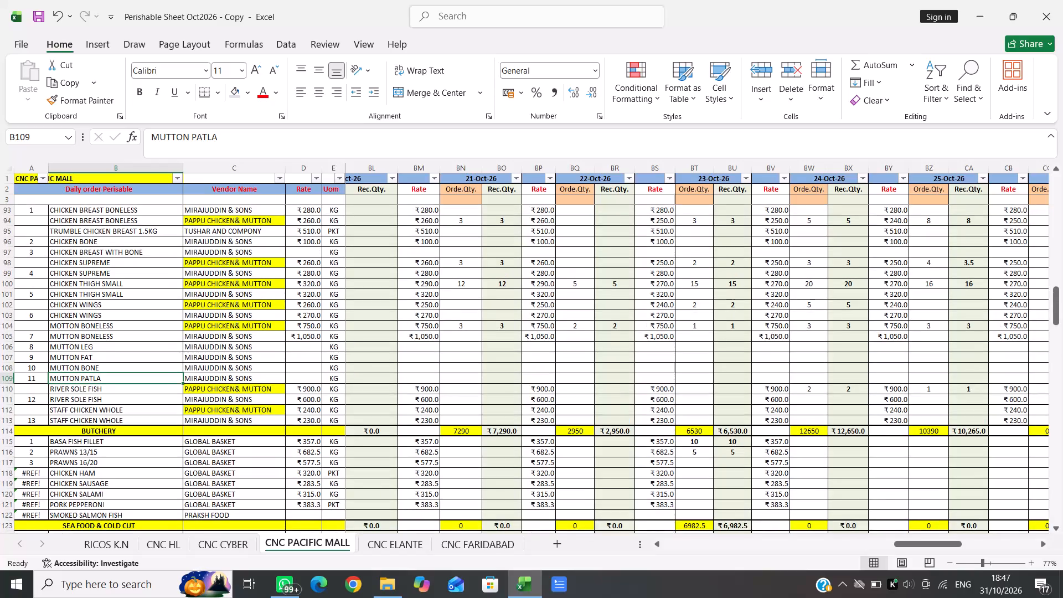
# Review the 29-Oct-26 to 31-Oct-26 columns and MTD totals for the cheese, butchery and seafood rows.
pyautogui.hscroll(-1, 103, 366)
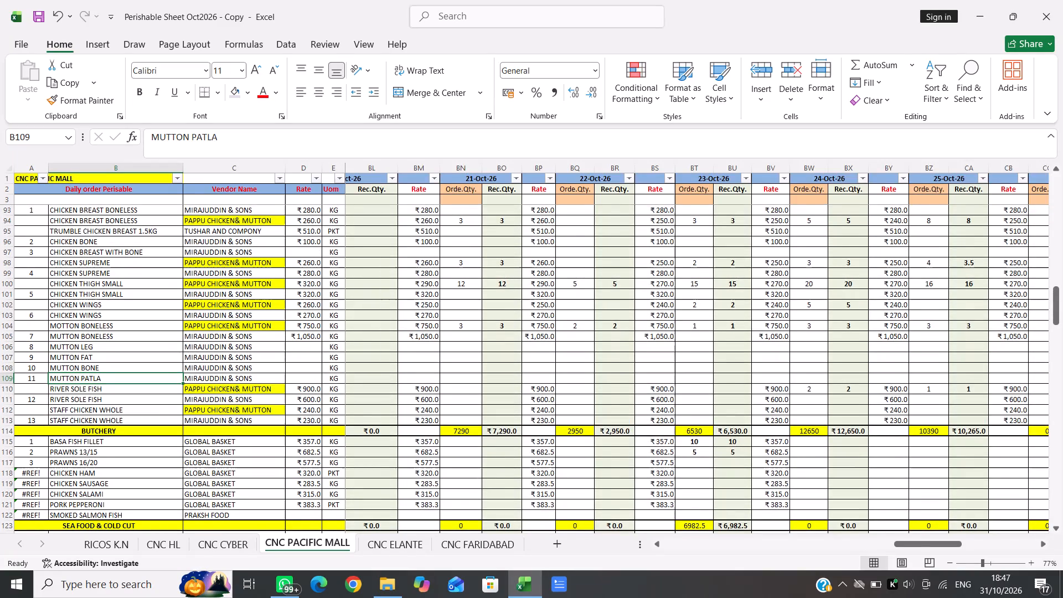
pyautogui.hscroll(-9, 750, 357)
pyautogui.hscroll(4, 750, 357)
pyautogui.scroll(1, 750, 357)
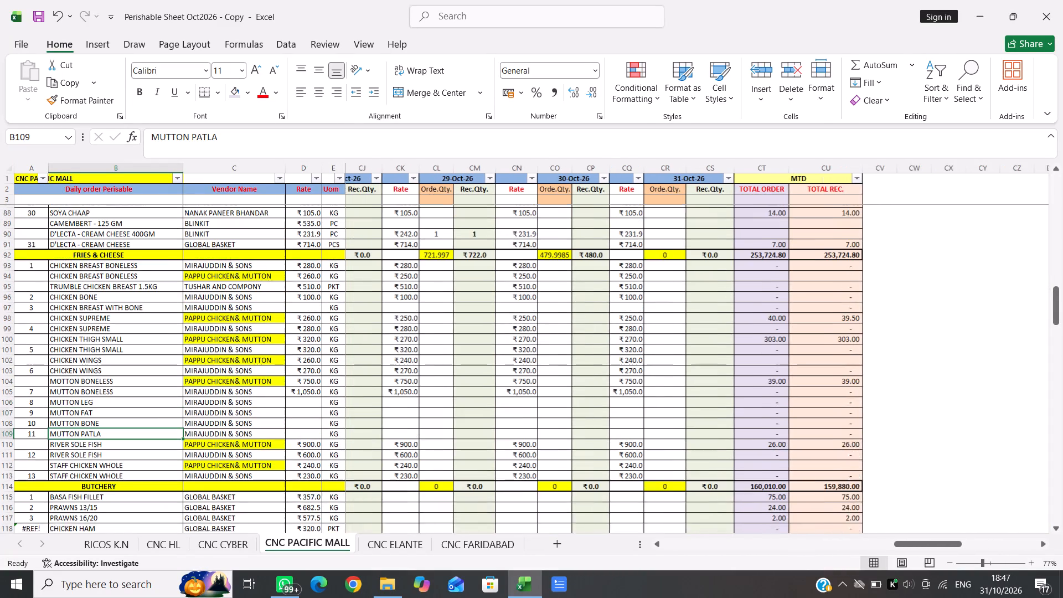
pyautogui.scroll(1, 750, 357)
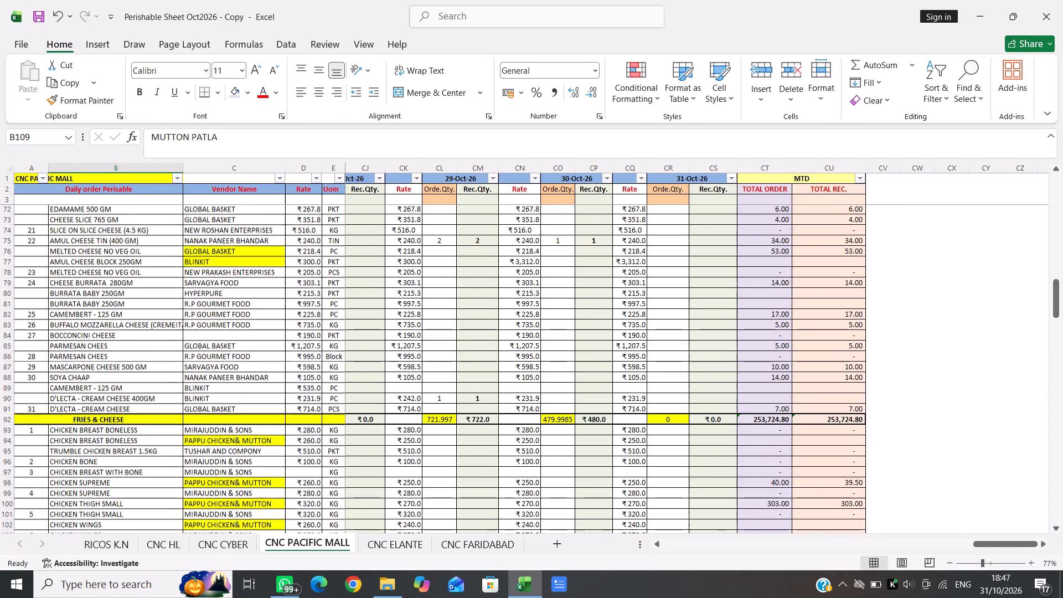
pyautogui.scroll(-1, 750, 357)
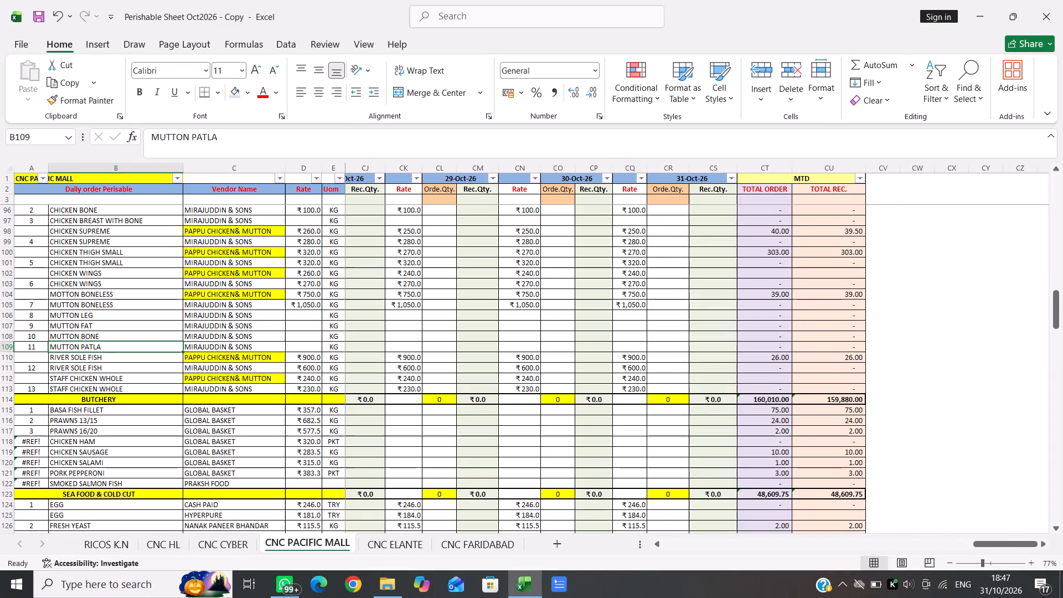
# Select the item, vendor and rate cells of the four mutton rows from MUTTON LEG to MUTTON PATLA (B106:D109).
pyautogui.click(111, 315)
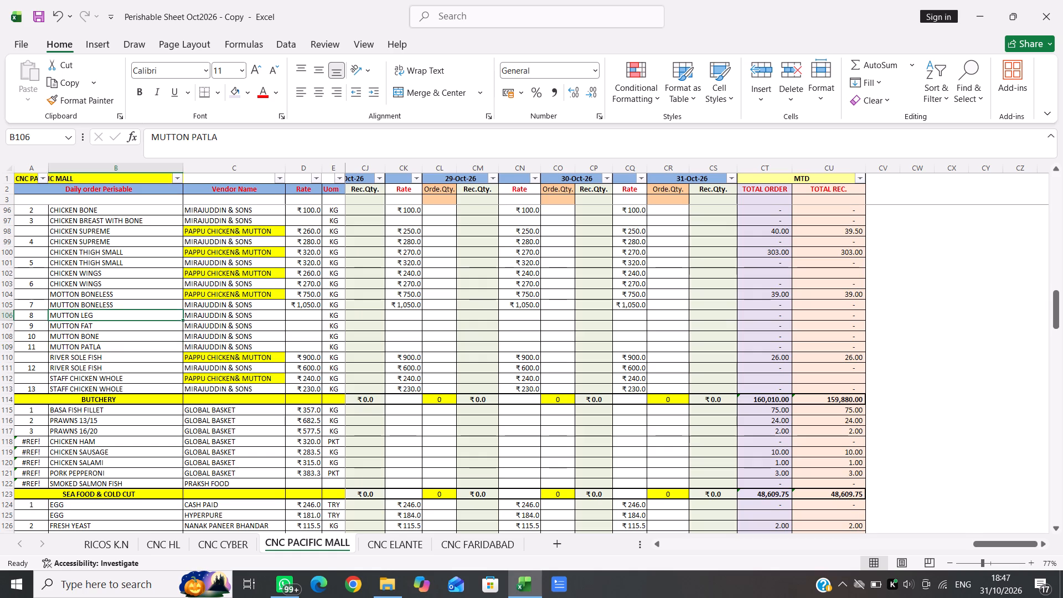
pyautogui.hotkey('shift', 'Right')
pyautogui.hotkey('shift', 'Right')
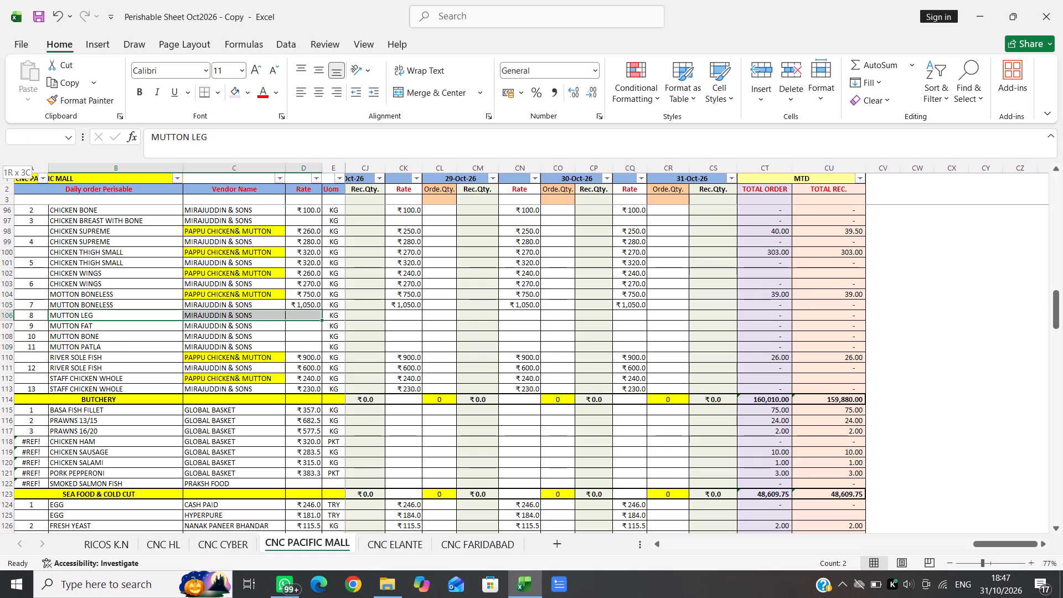
pyautogui.hotkey('shift', 'Down')
pyautogui.hotkey('shift', 'Down')
pyautogui.hotkey('shift', 'Down')
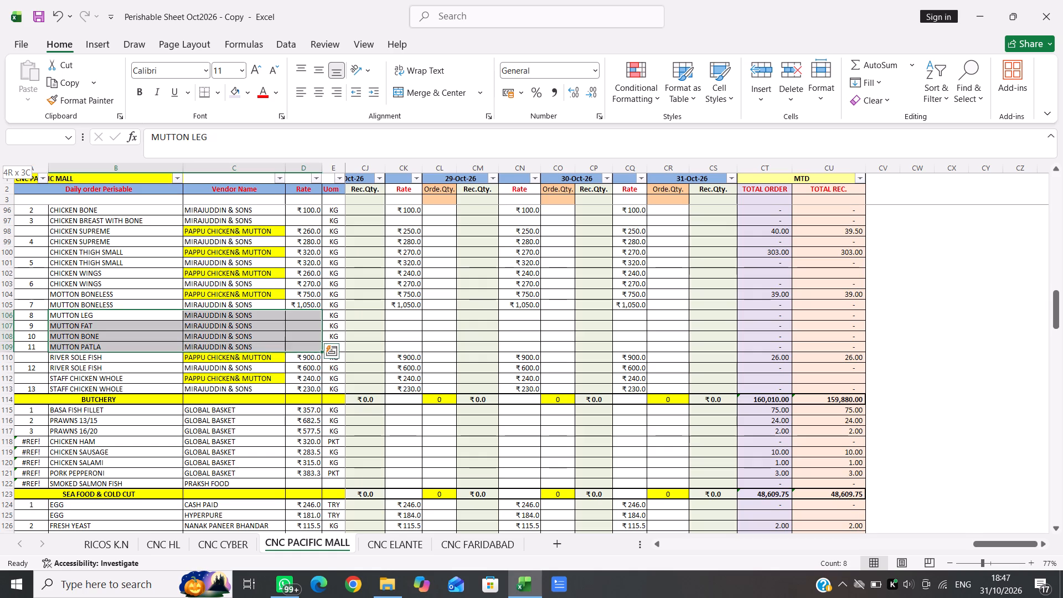
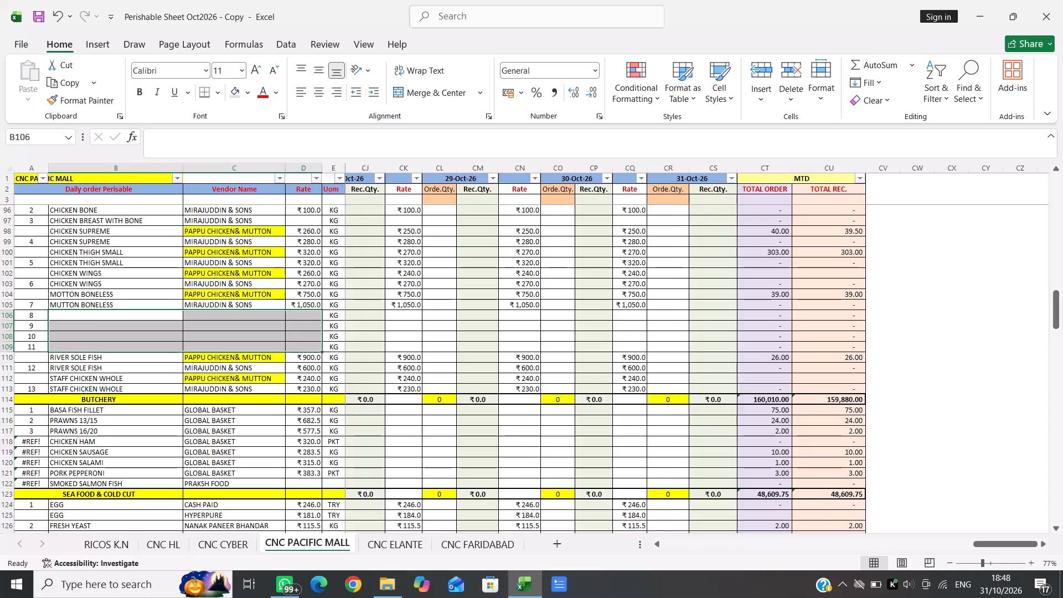
# Fill the blank item cells B106:B109 with CHICKEN THIGH SMALL, CHICKEN BREAST, CHICKEN WINGS and MOTTON BONELESS.
pyautogui.click(91, 314)
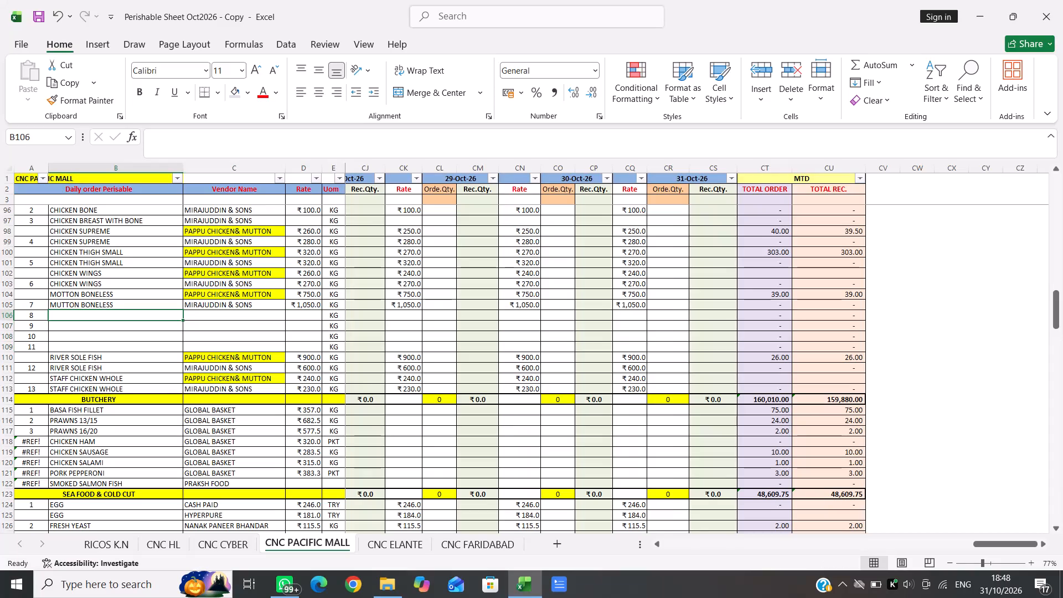
pyautogui.write('CHI')
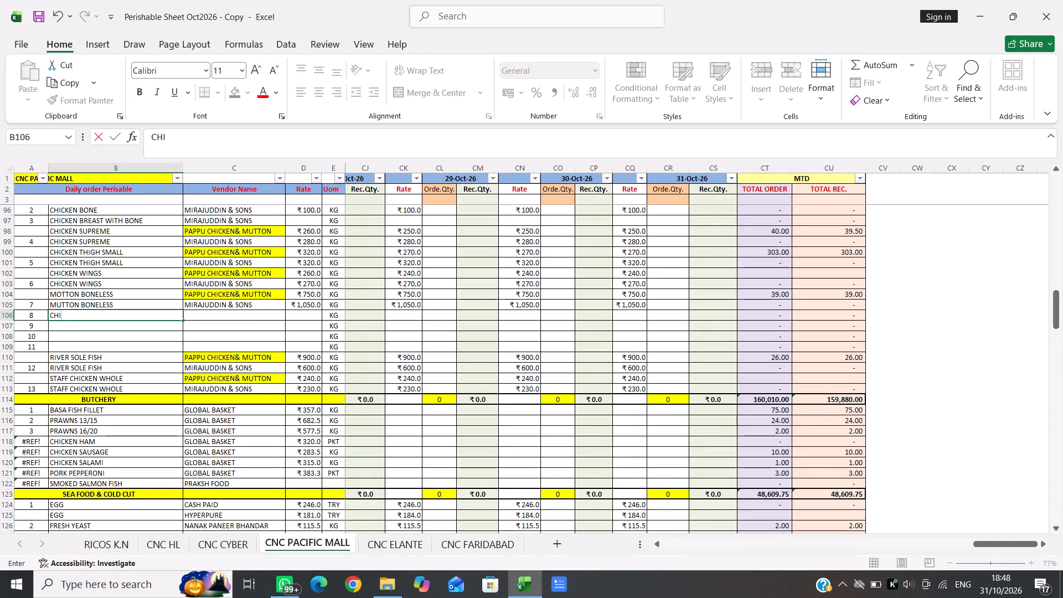
pyautogui.write('CKEN THI')
pyautogui.write('GH')
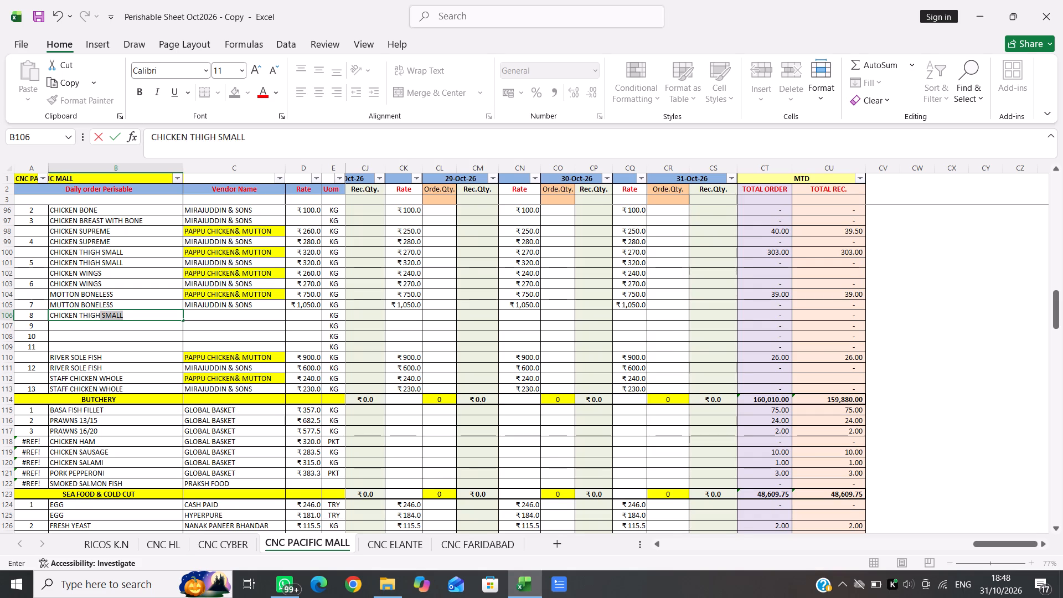
pyautogui.press('Return')
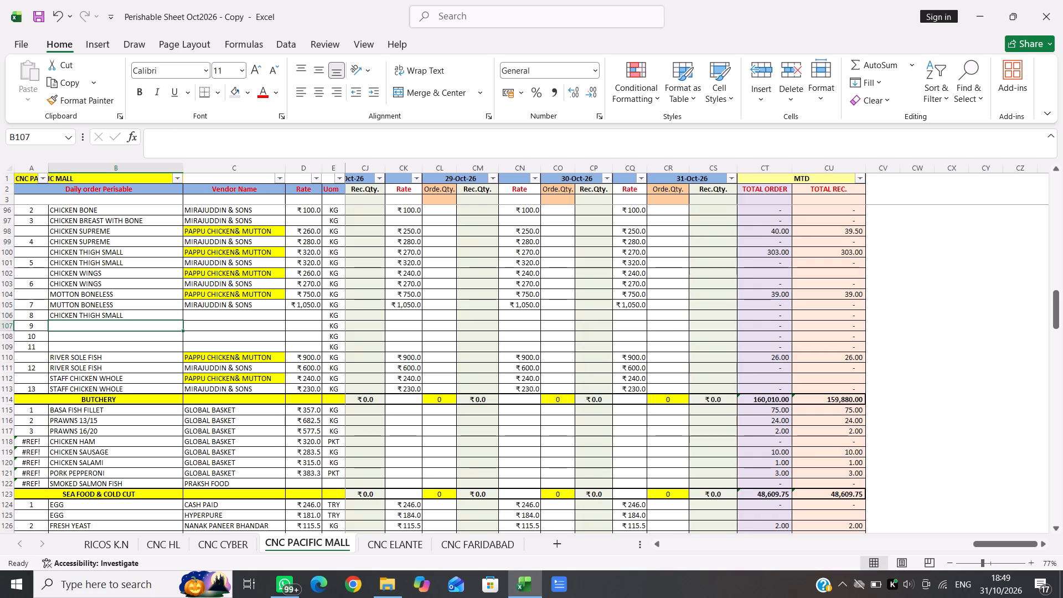
pyautogui.write('CHI')
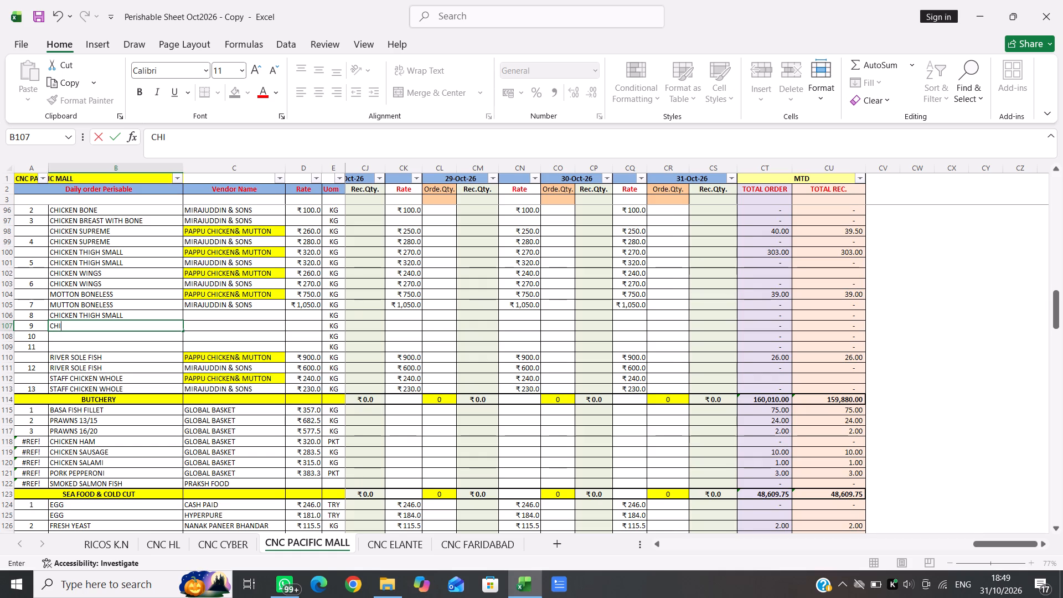
pyautogui.write('CKEN')
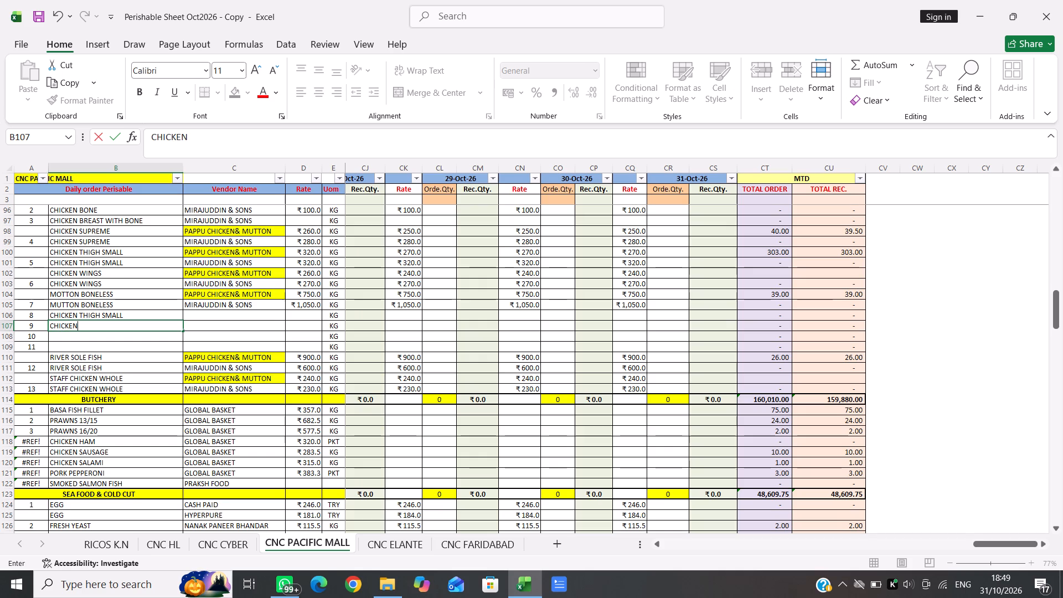
pyautogui.press('space')
pyautogui.write('BREAST')
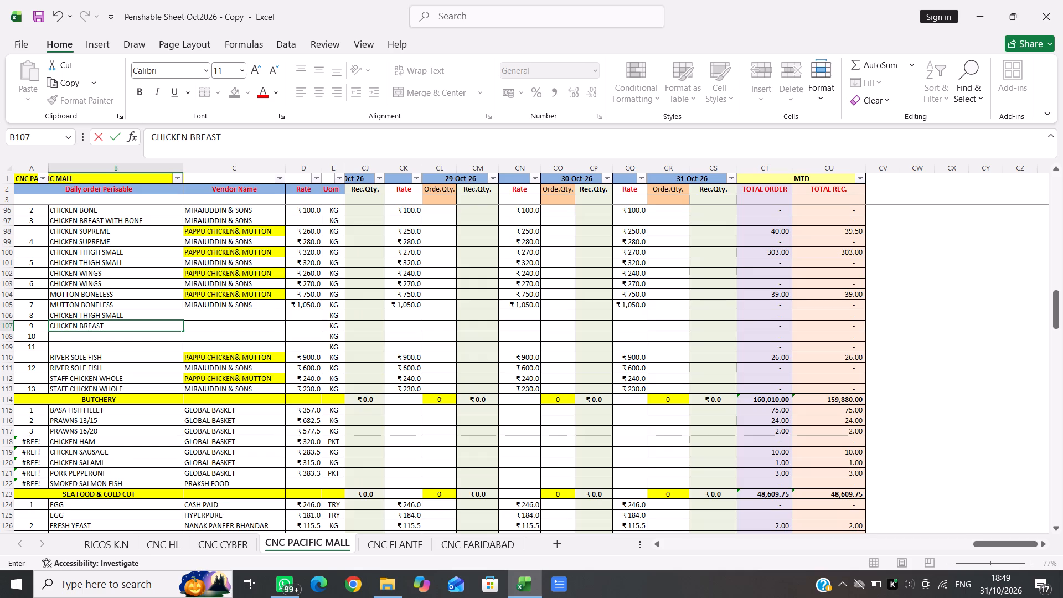
pyautogui.press('Down')
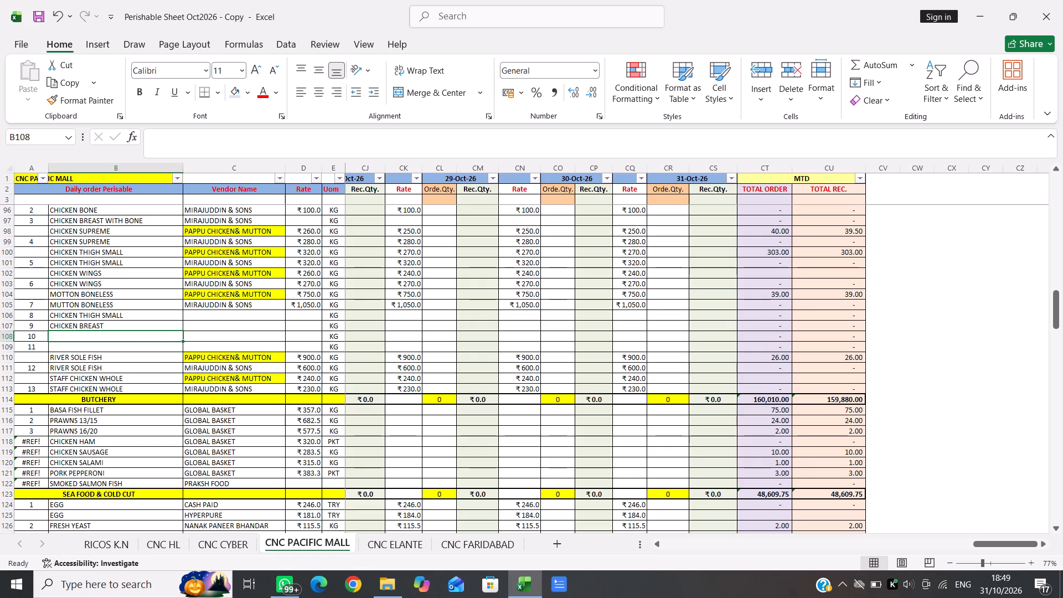
pyautogui.write('CHICKEN')
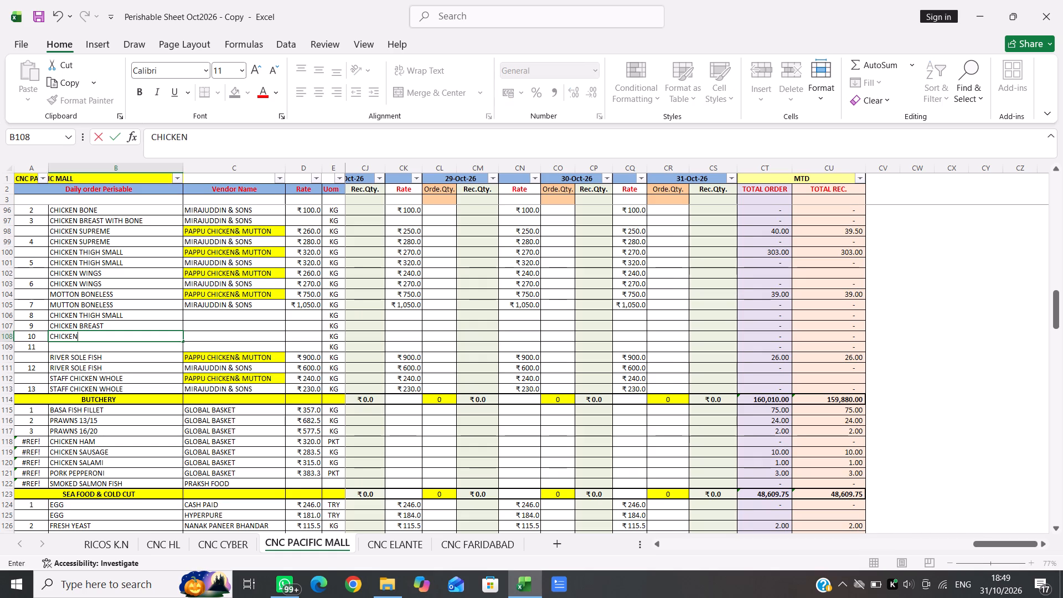
pyautogui.press('space')
pyautogui.write('WING')
pyautogui.press('Down')
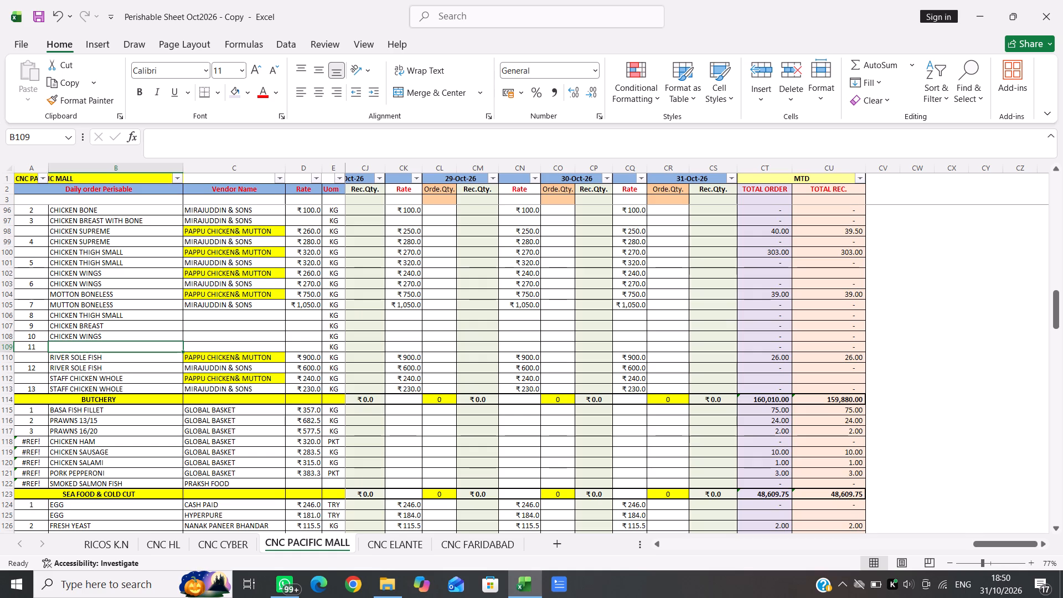
pyautogui.write('MOTT')
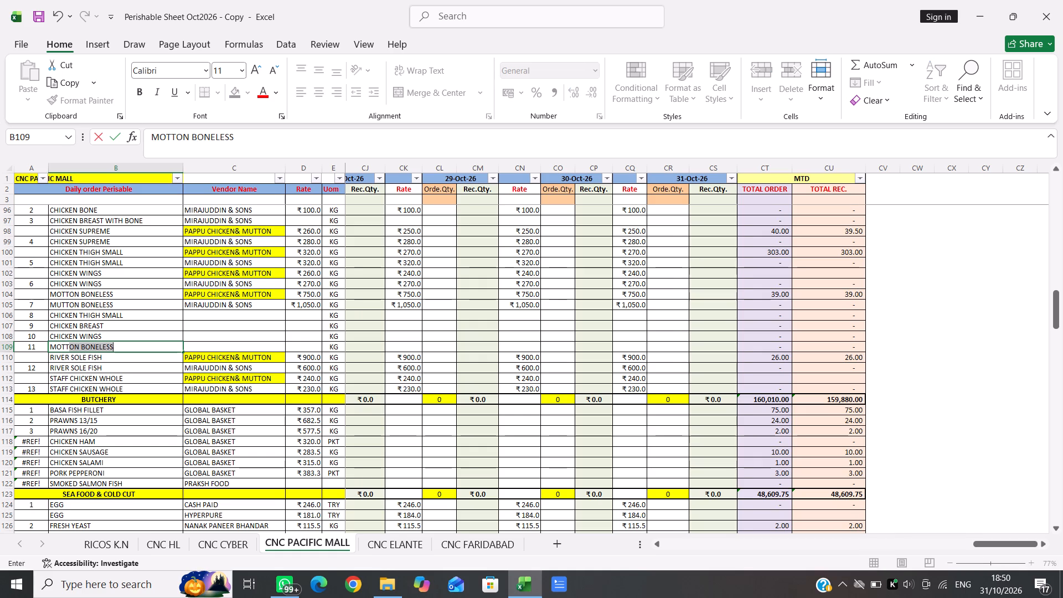
pyautogui.press('Right')
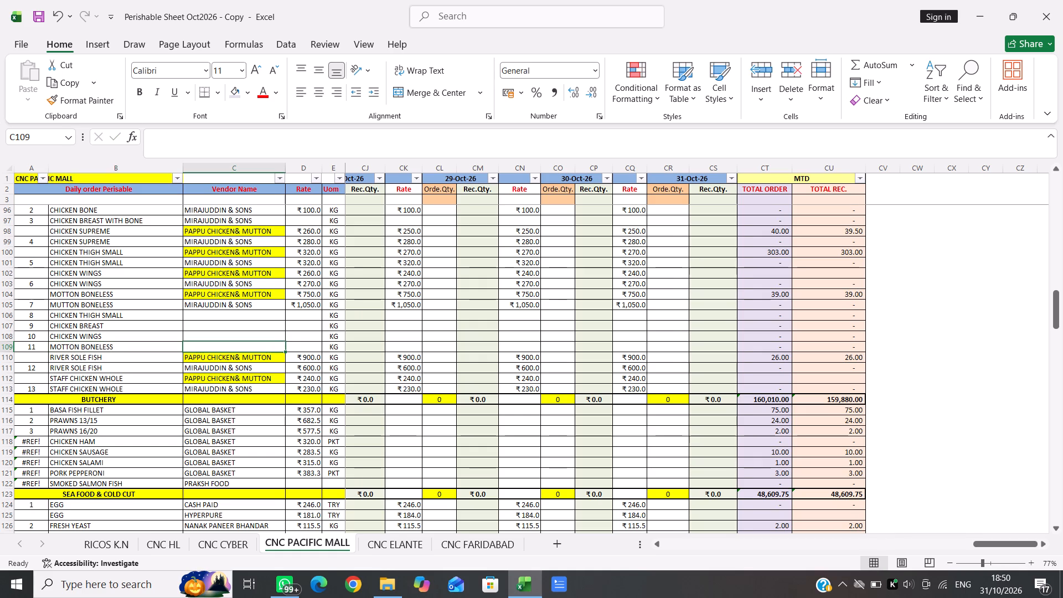
# Insert two blank rows above PAPPU CHICKEN& MUTTON's RIVER SOLE FISH row, at row 110.
pyautogui.press('Down')
pyautogui.press('Left')
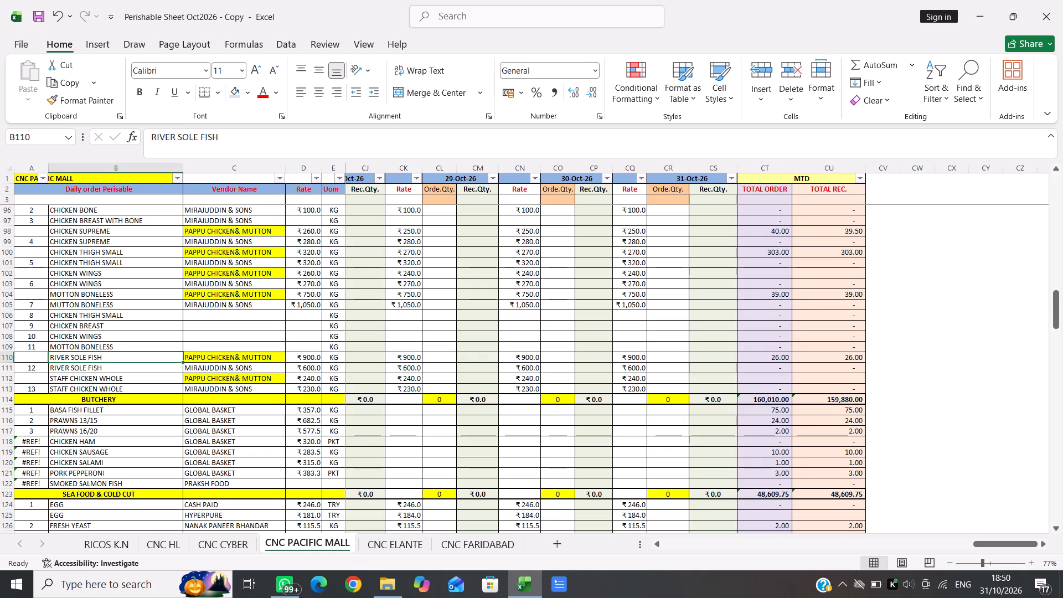
pyautogui.hotkey('shift', 'space')
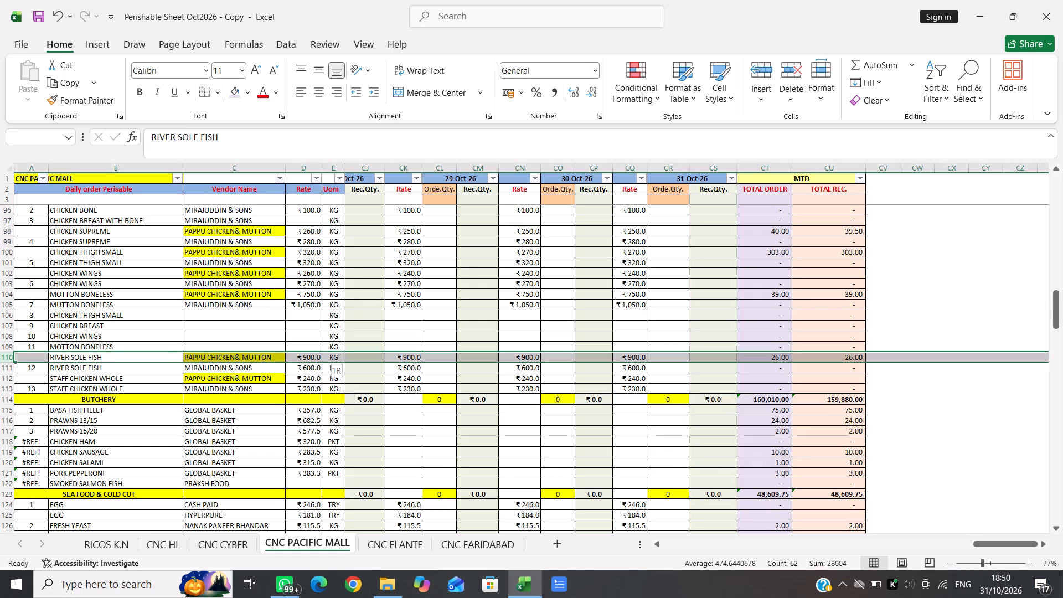
pyautogui.hotkey('ctrl', 'shift', '=')
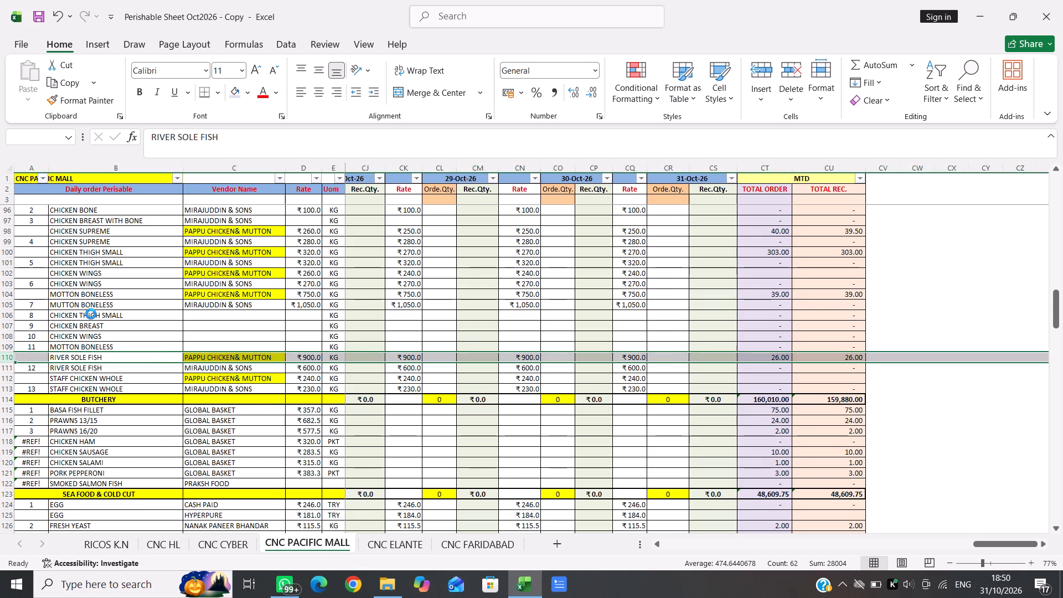
pyautogui.hotkey('ctrl', 'shift', '=')
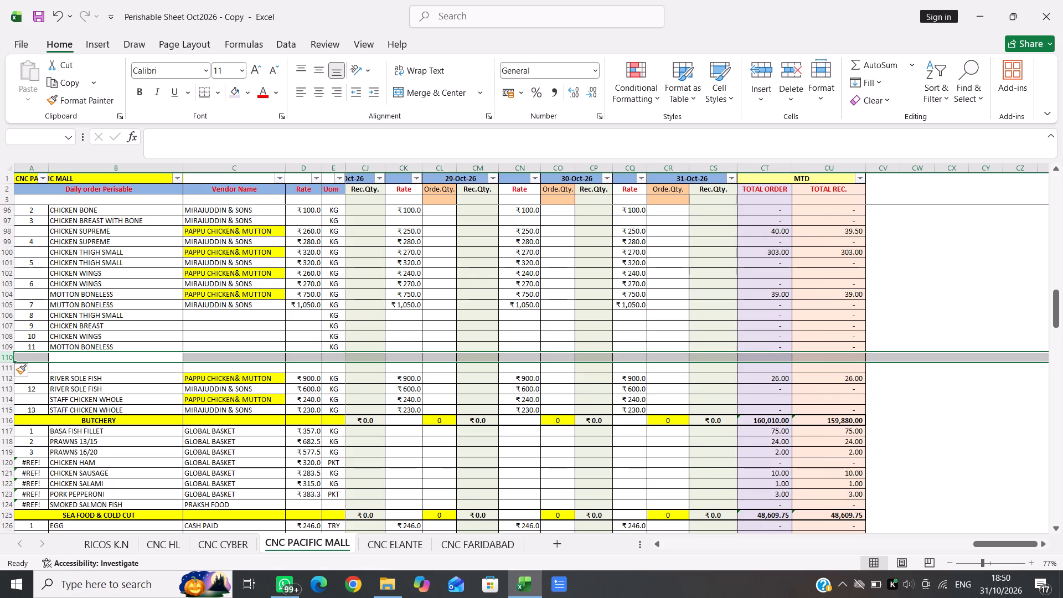
# Copy the CHICKEN BREAST item name from B107 into the first inserted row's item cell, B110.
pyautogui.click(95, 357)
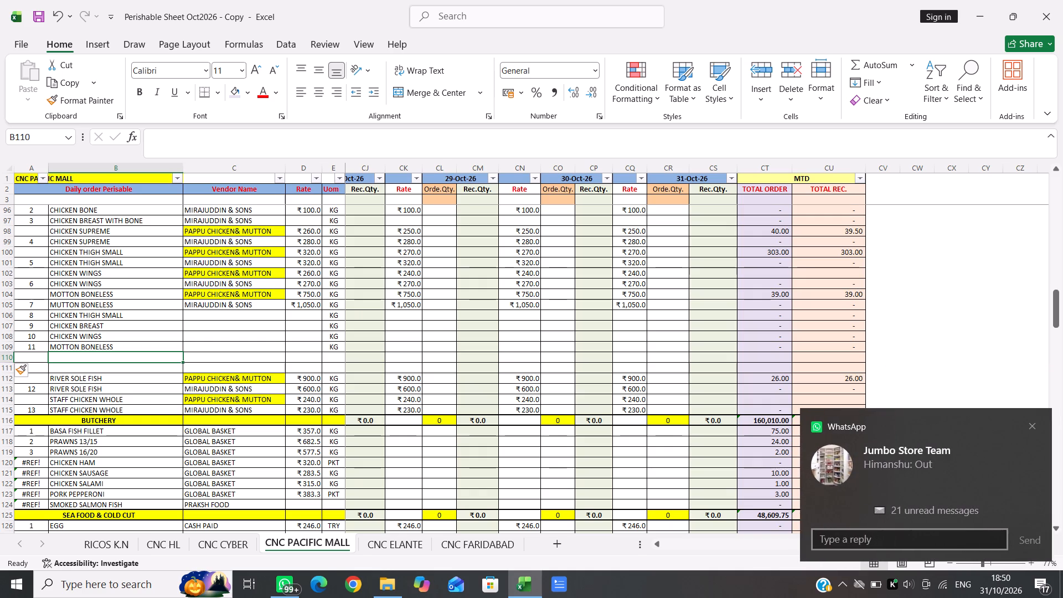
pyautogui.click(82, 324)
pyautogui.hotkey('ctrl', 'c')
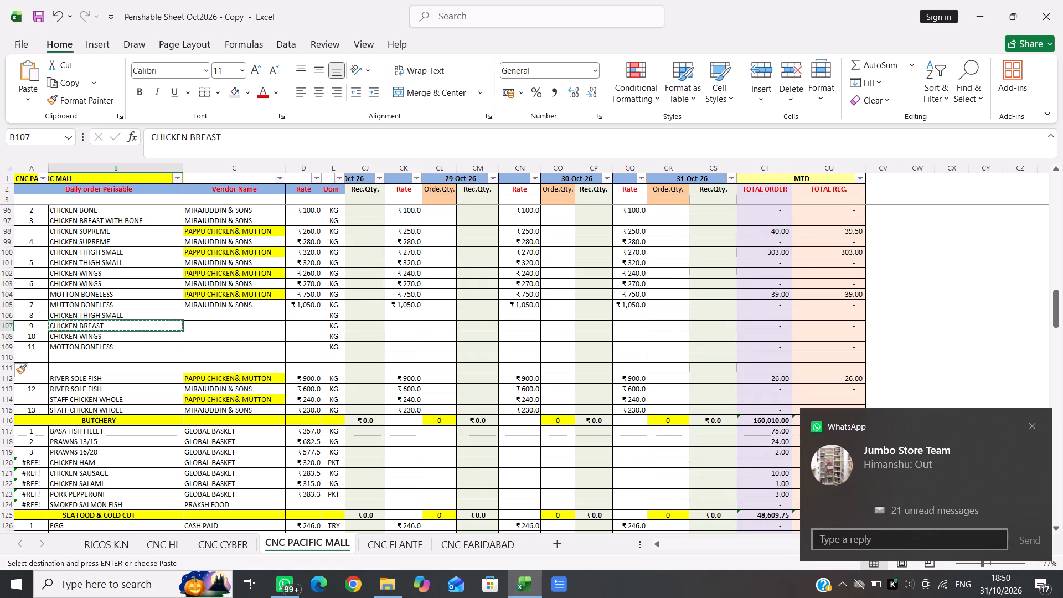
pyautogui.click(78, 357)
pyautogui.press('Return')
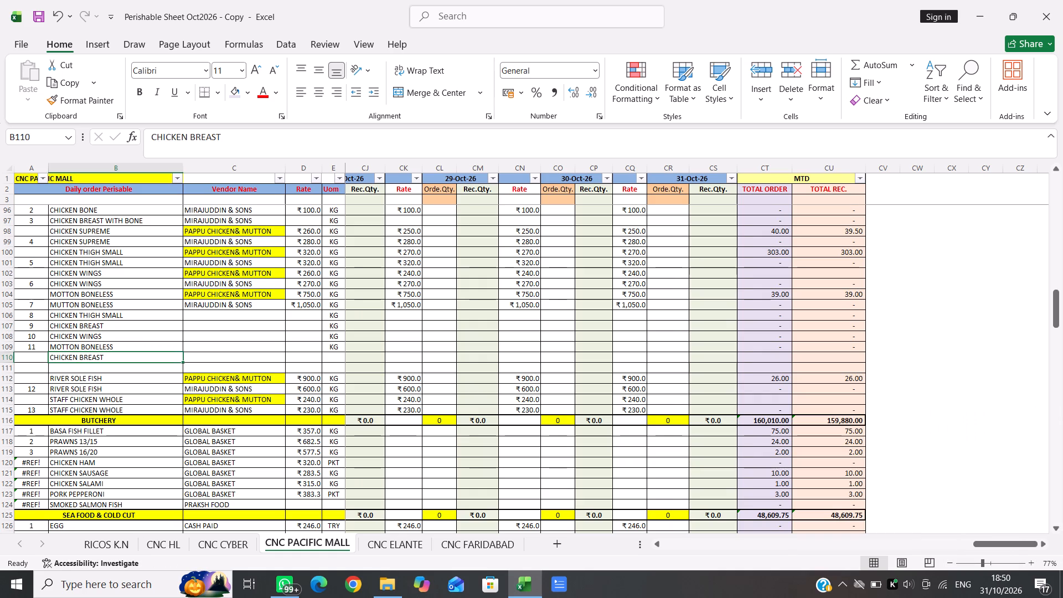
# Replace the item name in B107 with CHICKEN SUPREME.
pyautogui.click(81, 327)
pyautogui.press('BackSpace')
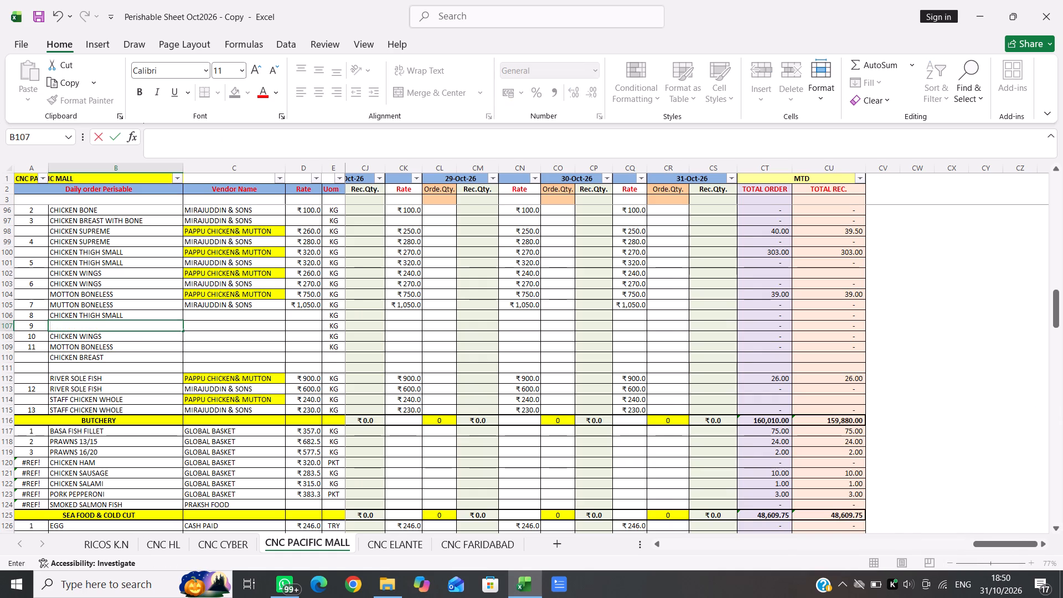
pyautogui.write('CHI')
pyautogui.write('CKEN SUP')
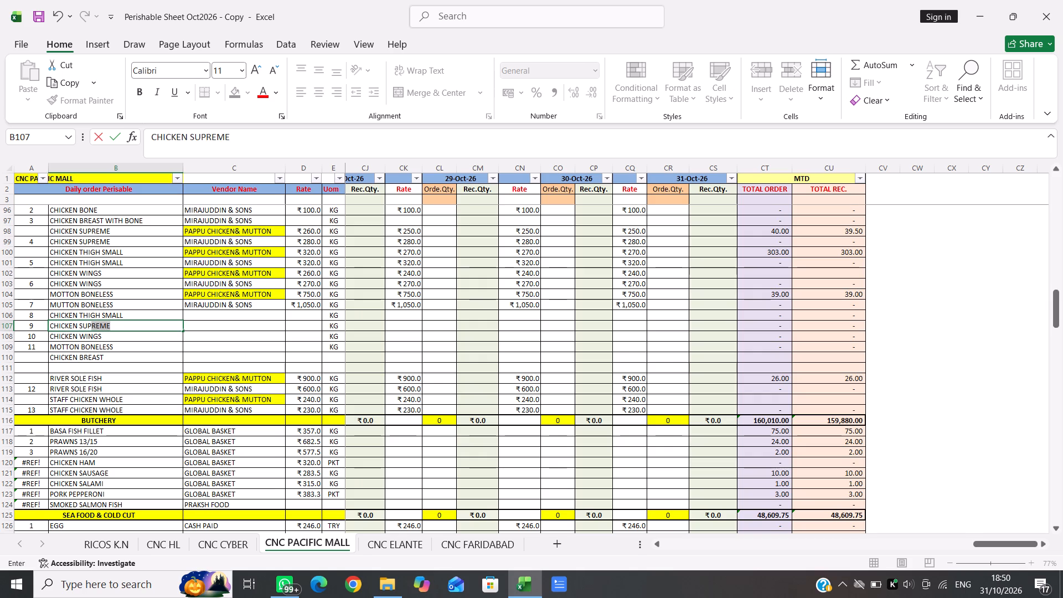
pyautogui.press('Down')
# Enter RIVER SOLE FISH as the item name in the second inserted row, cell B111.
pyautogui.press('Down')
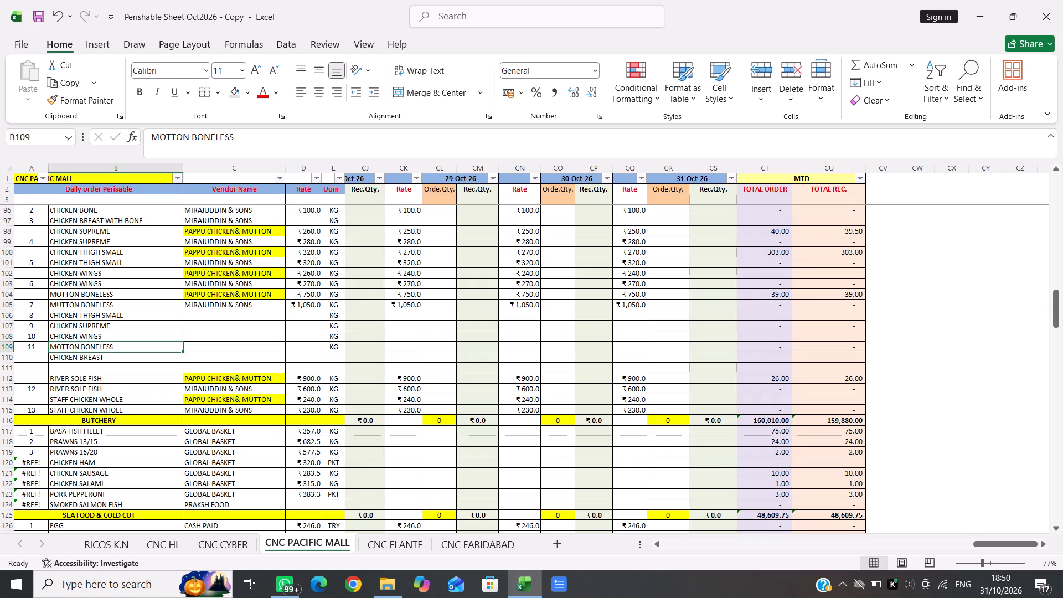
pyautogui.press('Down')
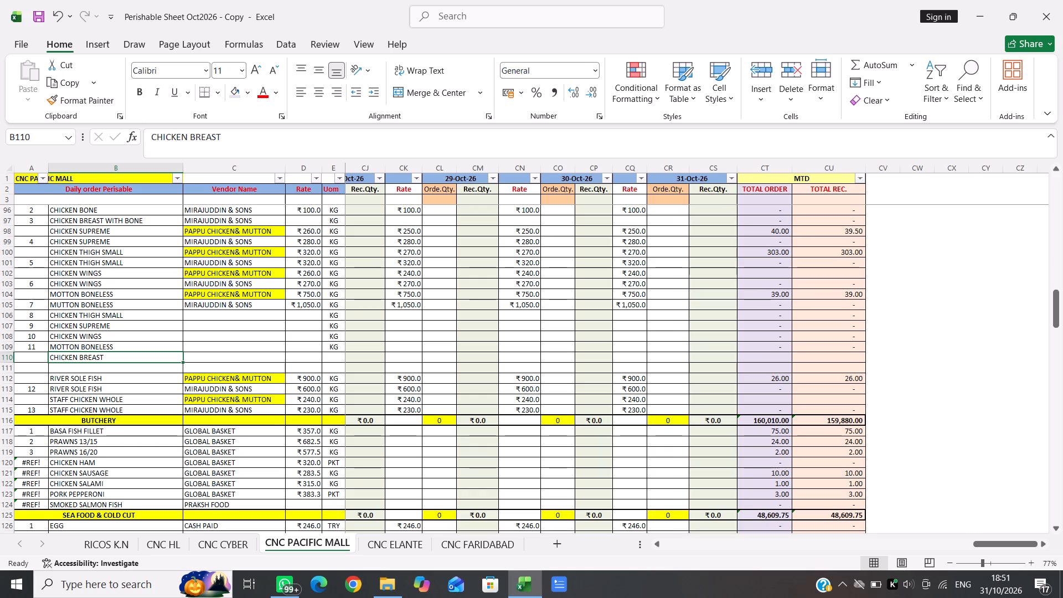
pyautogui.press('Down')
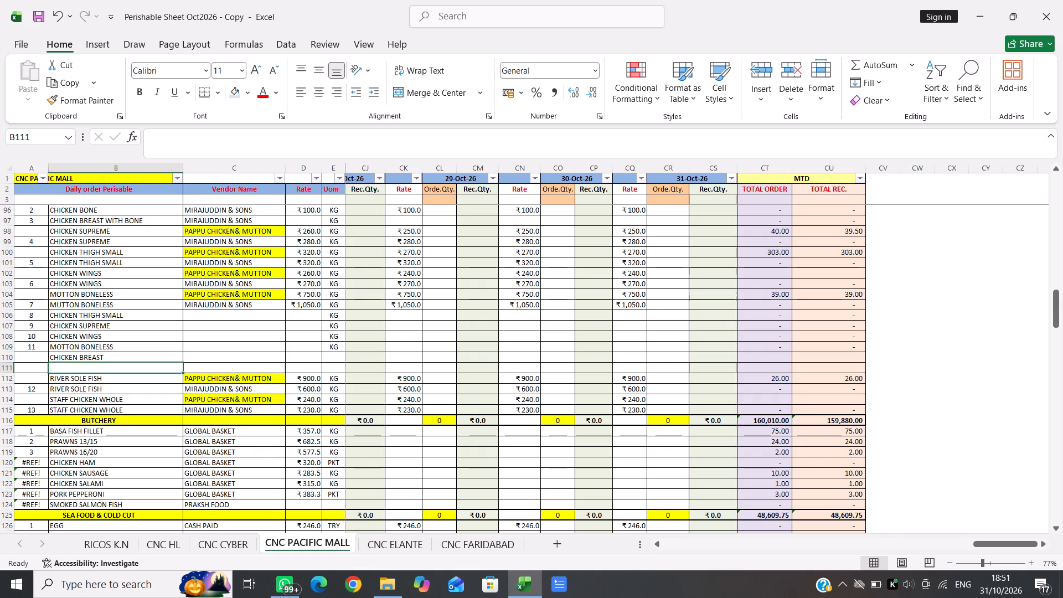
pyautogui.press('r')
pyautogui.write('IVER')
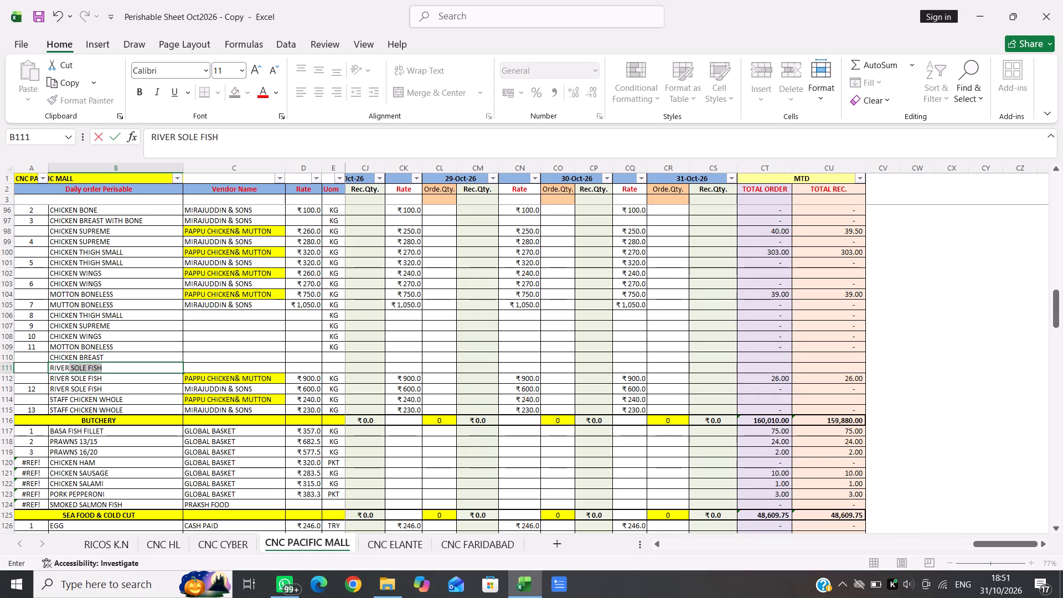
pyautogui.press('Right')
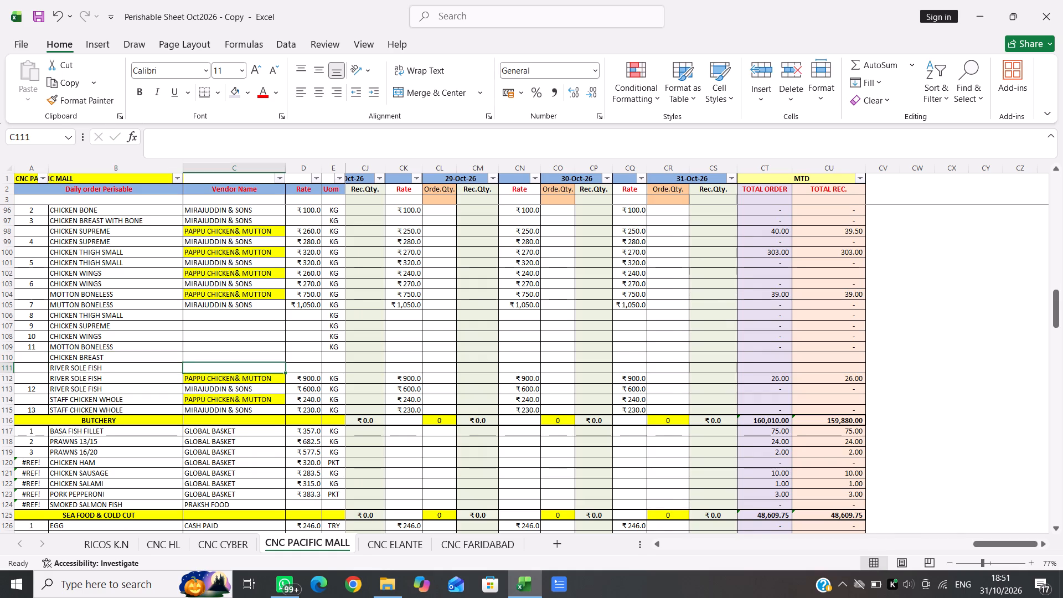
# Shade the six new item names in B106:B111 with the light blue theme fill colour.
pyautogui.click(126, 314)
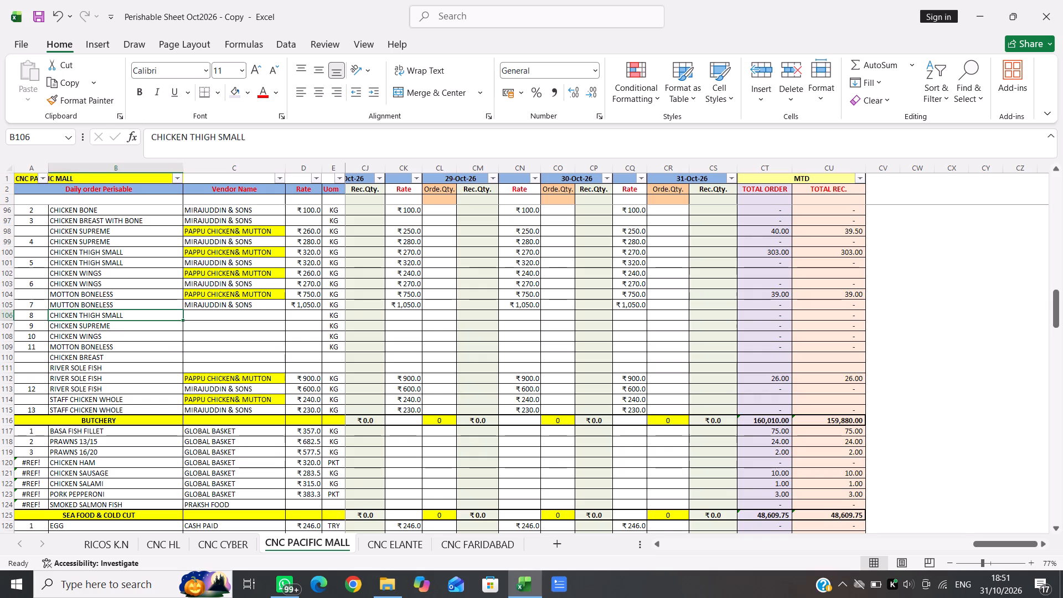
pyautogui.hotkey('shift', 'Down')
pyautogui.hotkey('shift', 'Down')
pyautogui.hotkey('shift', 'Down')
pyautogui.hotkey('shift', 'Down')
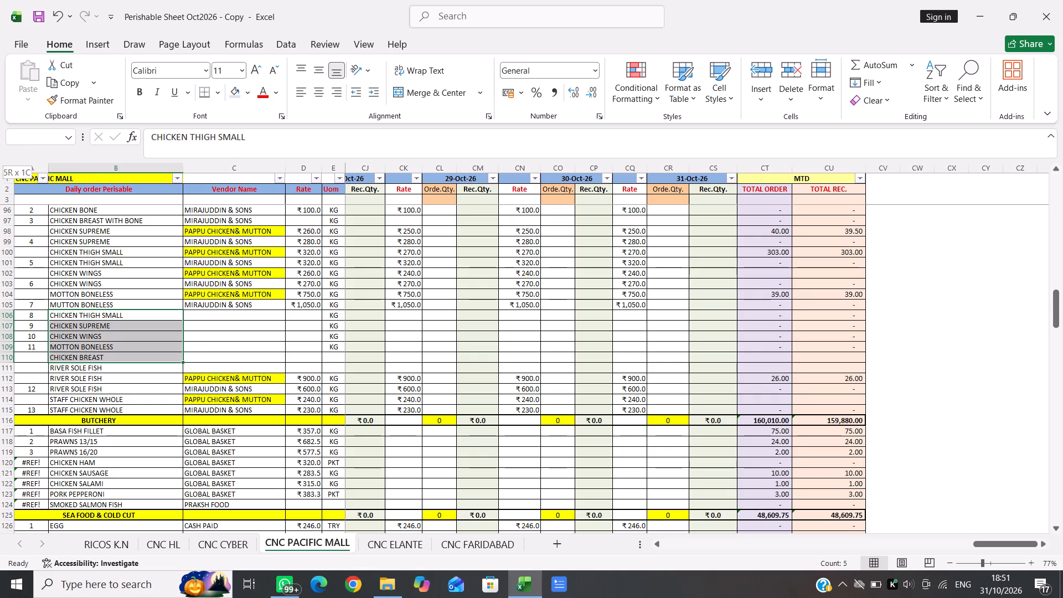
pyautogui.hotkey('shift', 'Down')
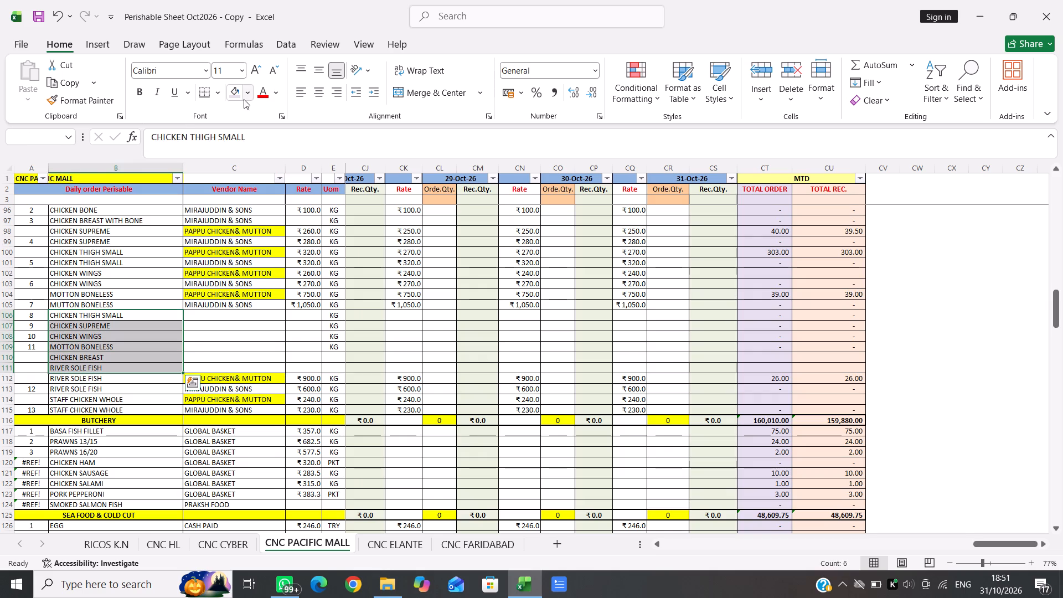
pyautogui.click(243, 92)
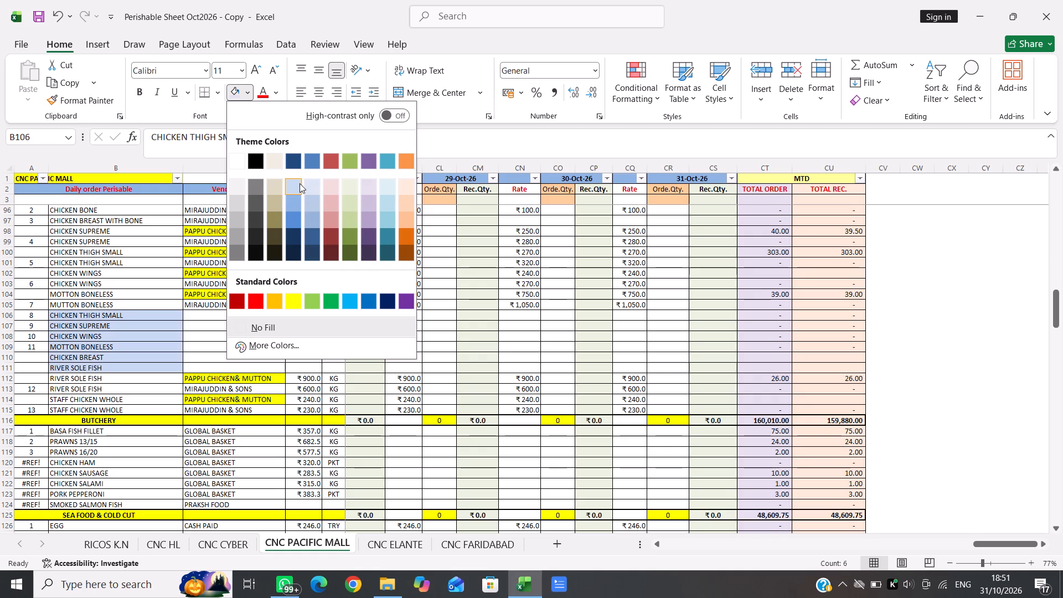
pyautogui.click(300, 183)
# Enter SHAALAM CHICKEN as the vendor name for the shaded CHICKEN THIGH SMALL row, cell C106.
pyautogui.click(220, 334)
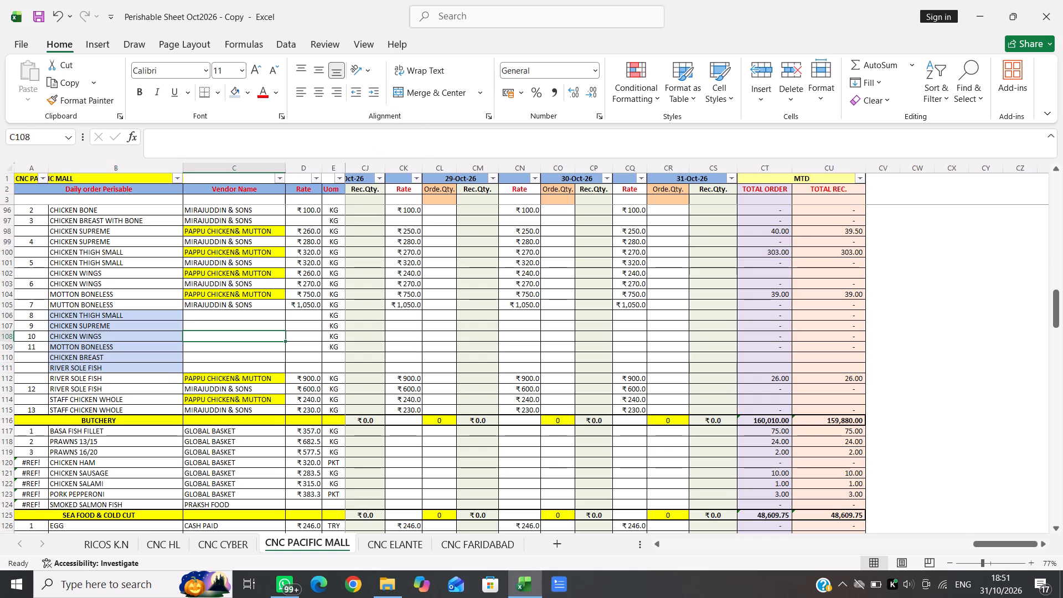
pyautogui.click(213, 317)
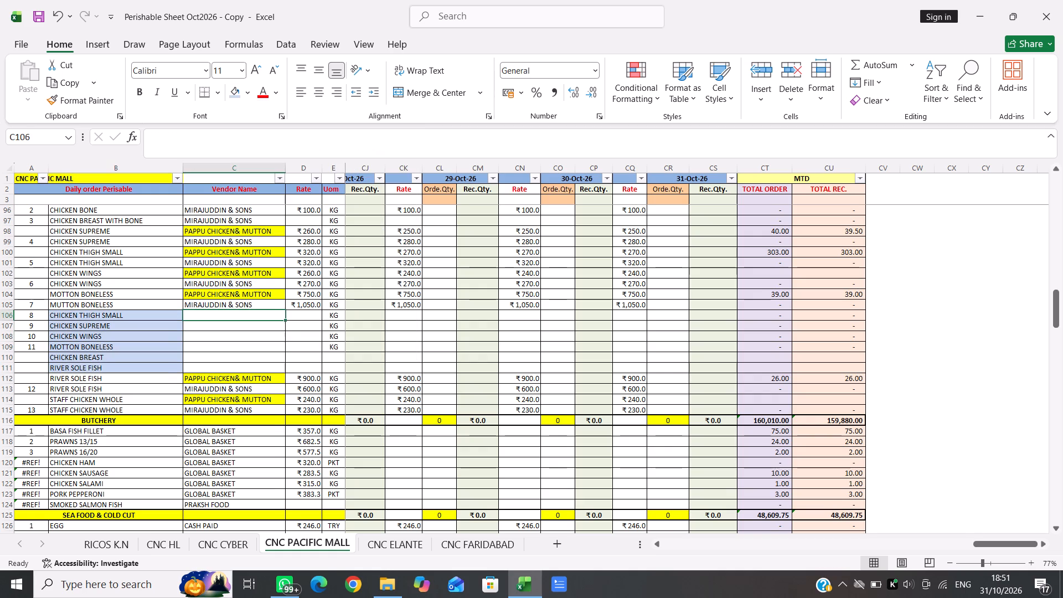
pyautogui.write('SHA')
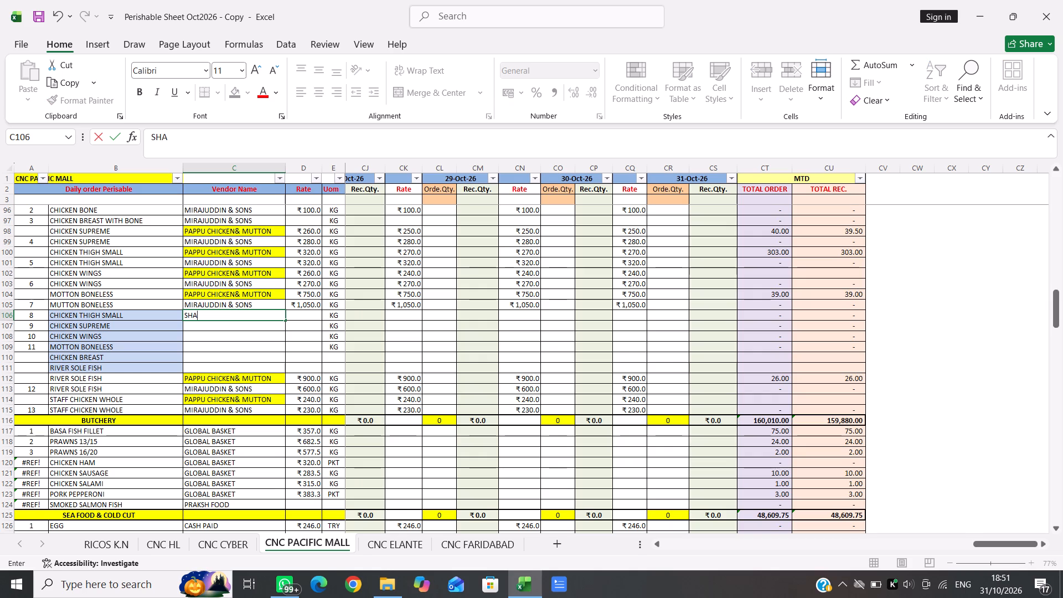
pyautogui.press('a')
pyautogui.write('LAM')
pyautogui.press('Down')
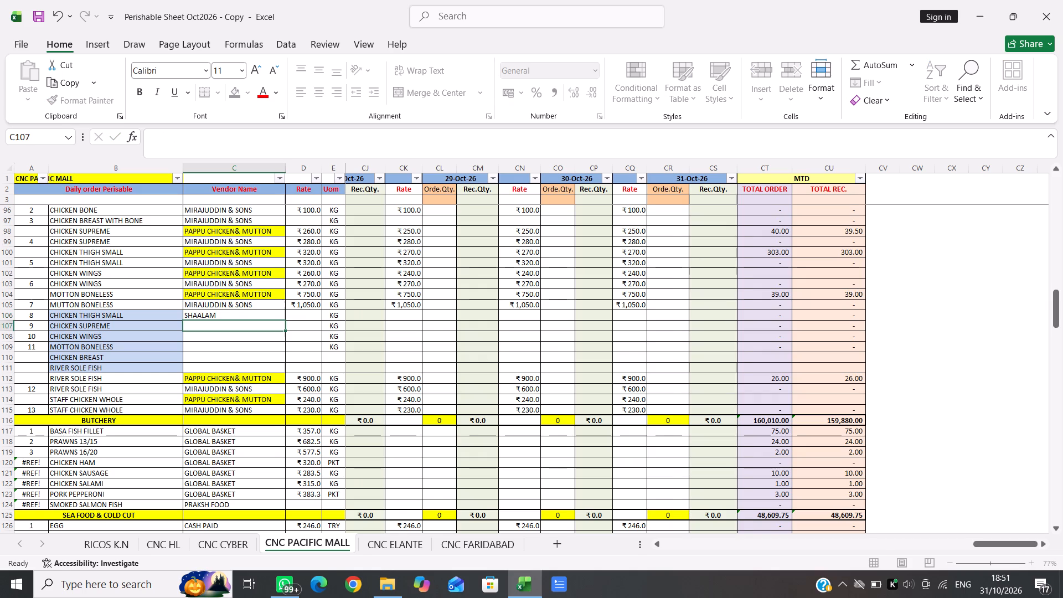
pyautogui.press('Up')
pyautogui.press('space')
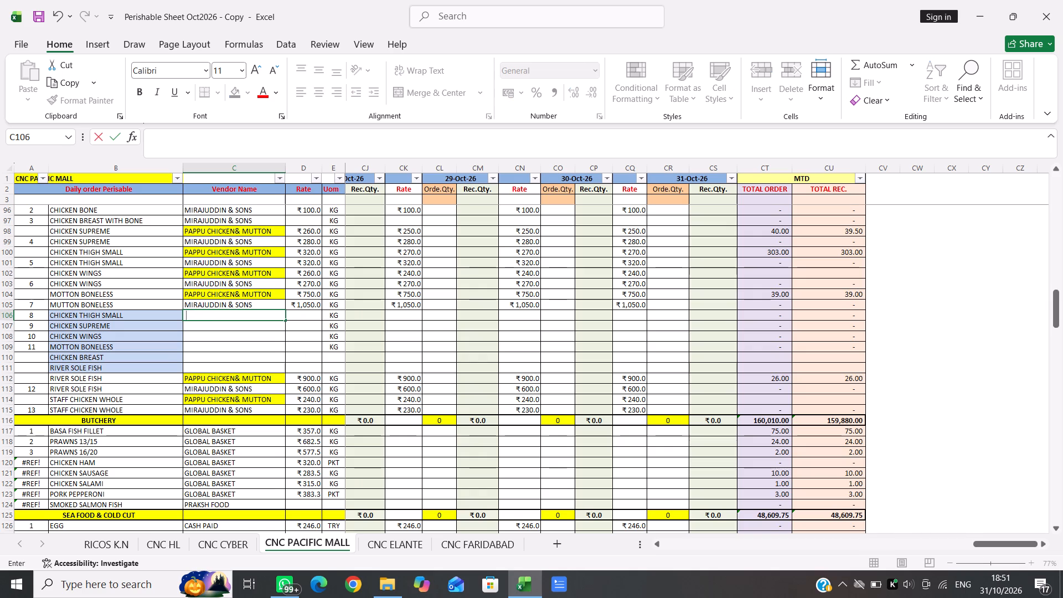
pyautogui.write('SHA')
pyautogui.write('LAM')
pyautogui.press('BackSpace')
pyautogui.press('BackSpace')
pyautogui.press('BackSpace')
pyautogui.write('ALAM')
pyautogui.press('space')
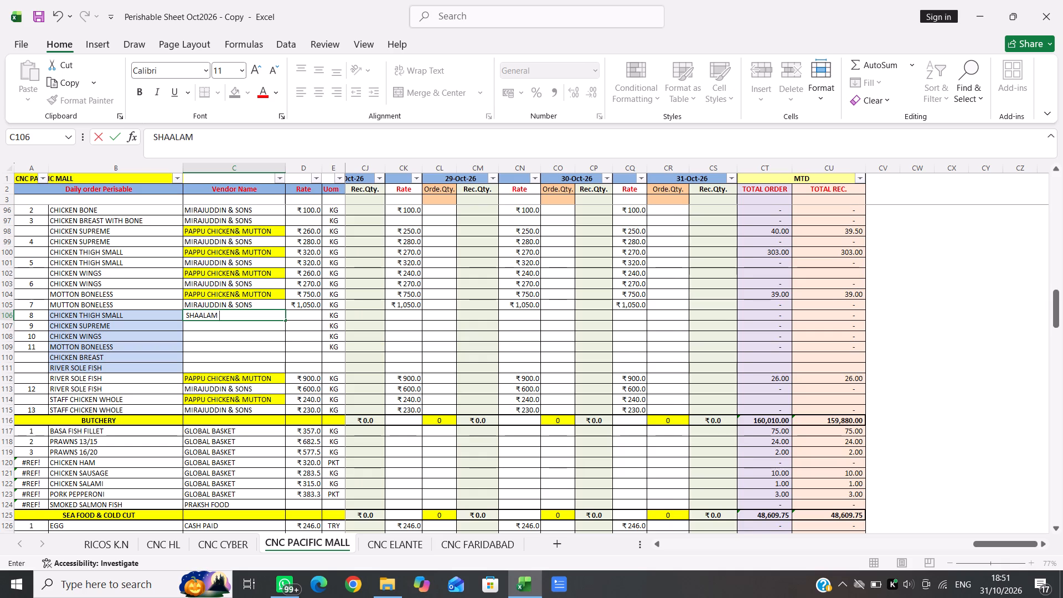
pyautogui.write('CHICKEN')
pyautogui.press('Down')
# Copy the vendor name from C106 into the other five new item rows, C107:C111.
pyautogui.press('Up')
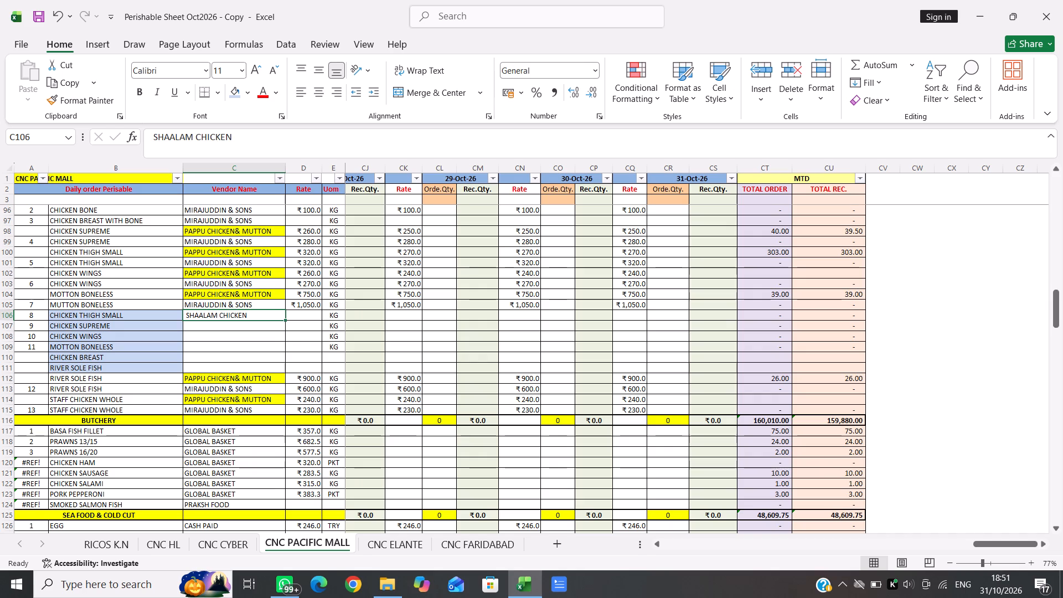
pyautogui.hotkey('ctrl', 'c')
pyautogui.press('Down')
pyautogui.hotkey('shift', 'Down')
pyautogui.hotkey('shift', 'Down')
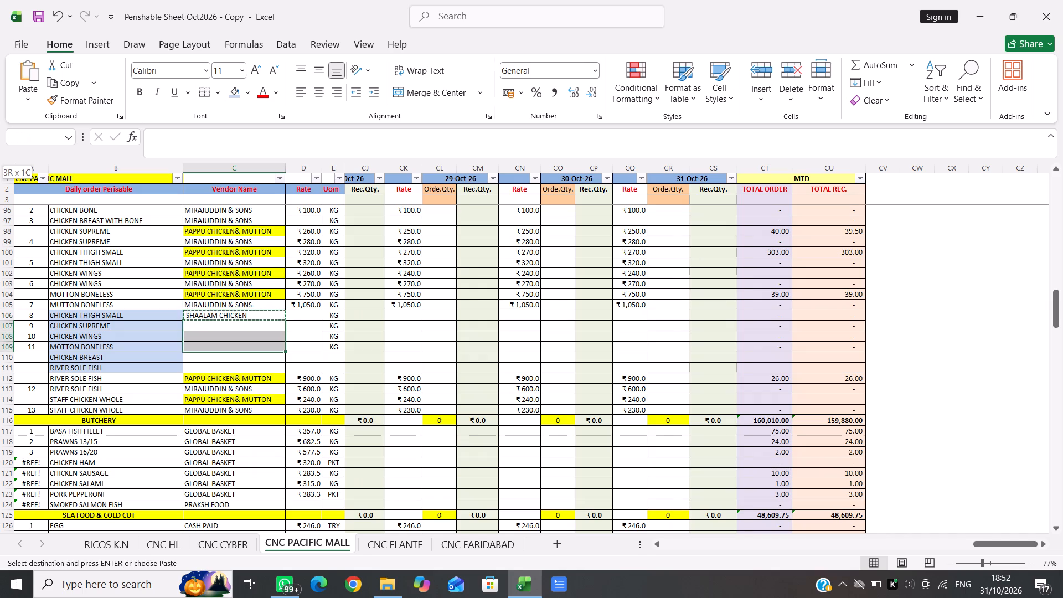
pyautogui.hotkey('shift', 'Down')
pyautogui.hotkey('shift', 'Down')
pyautogui.press('Return')
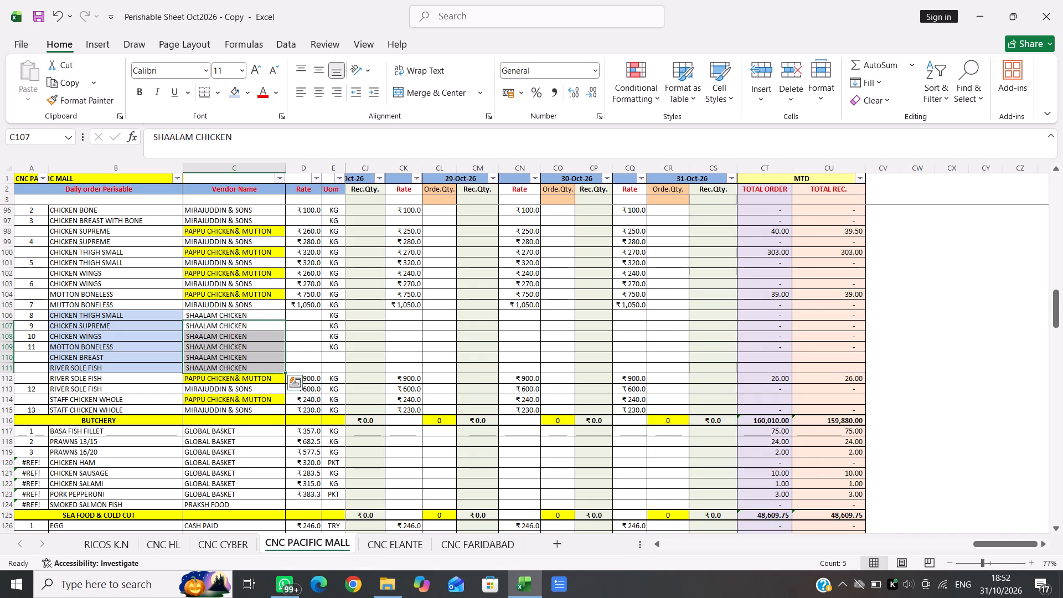
# Enter the new vendor's rates 290, 240, 230, 1050 and 240 in D106:D110, from CHICKEN THIGH SMALL down to CHICKEN BREAST.
pyautogui.click(312, 316)
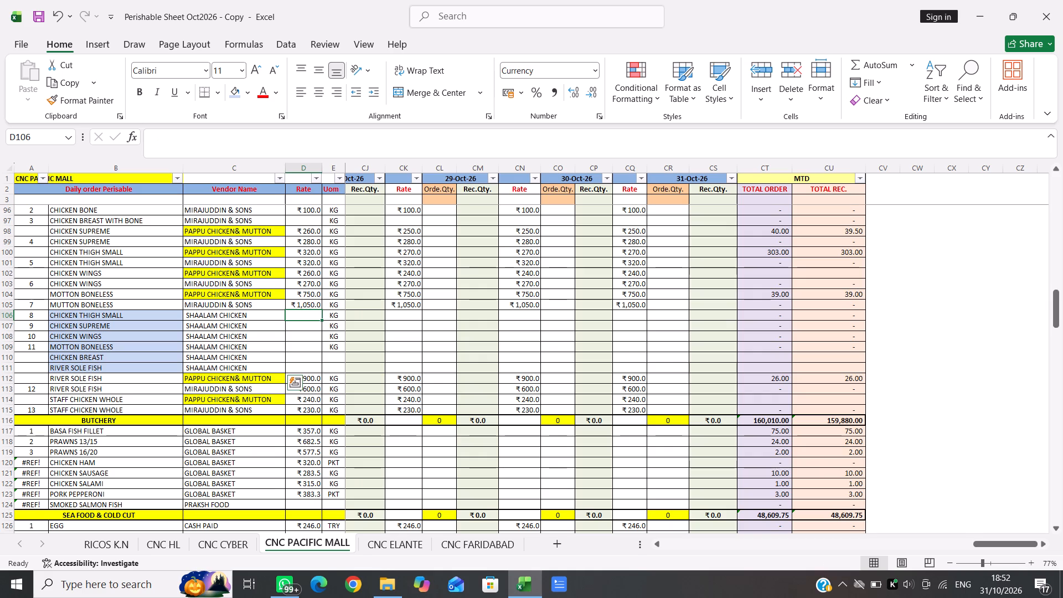
pyautogui.write('290')
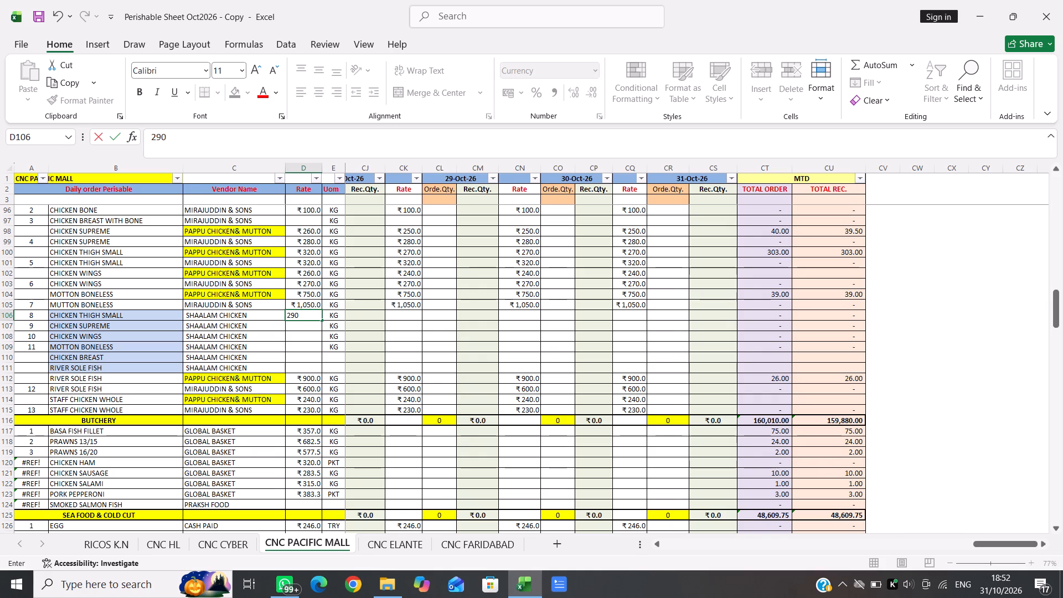
pyautogui.press('Down')
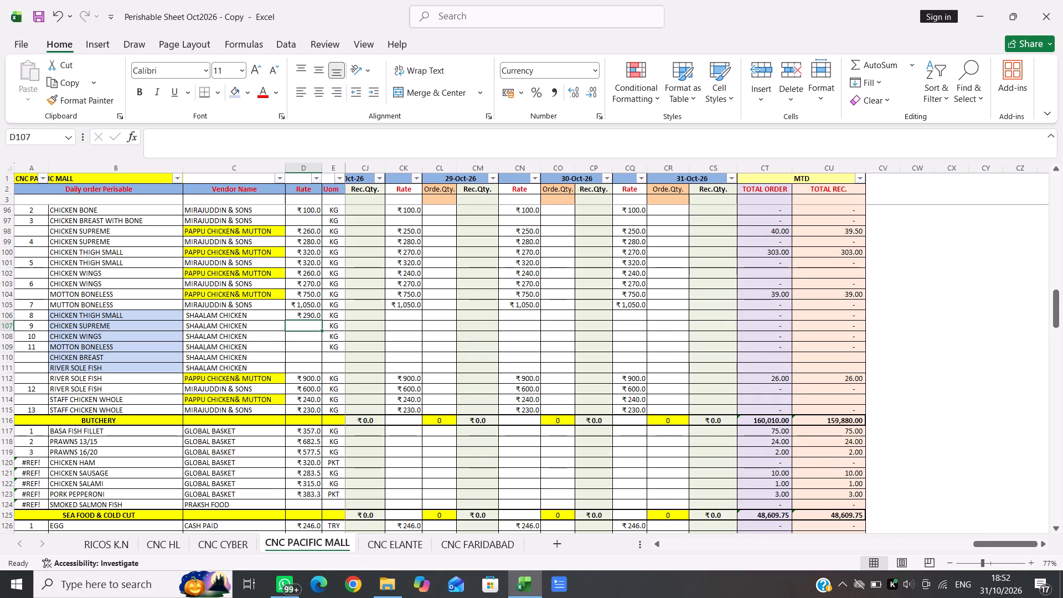
pyautogui.write('240')
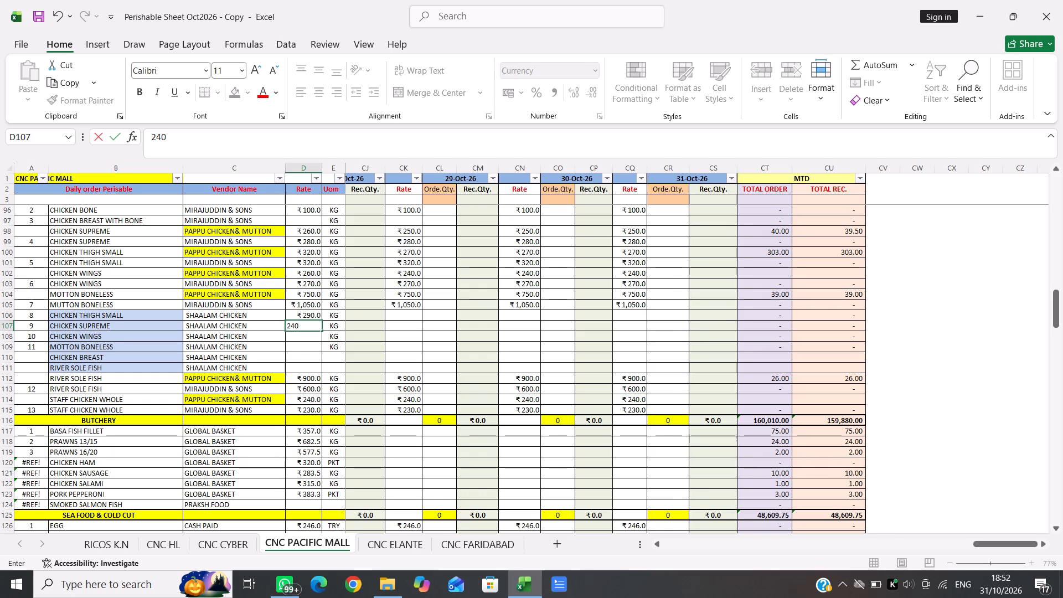
pyautogui.press('Down')
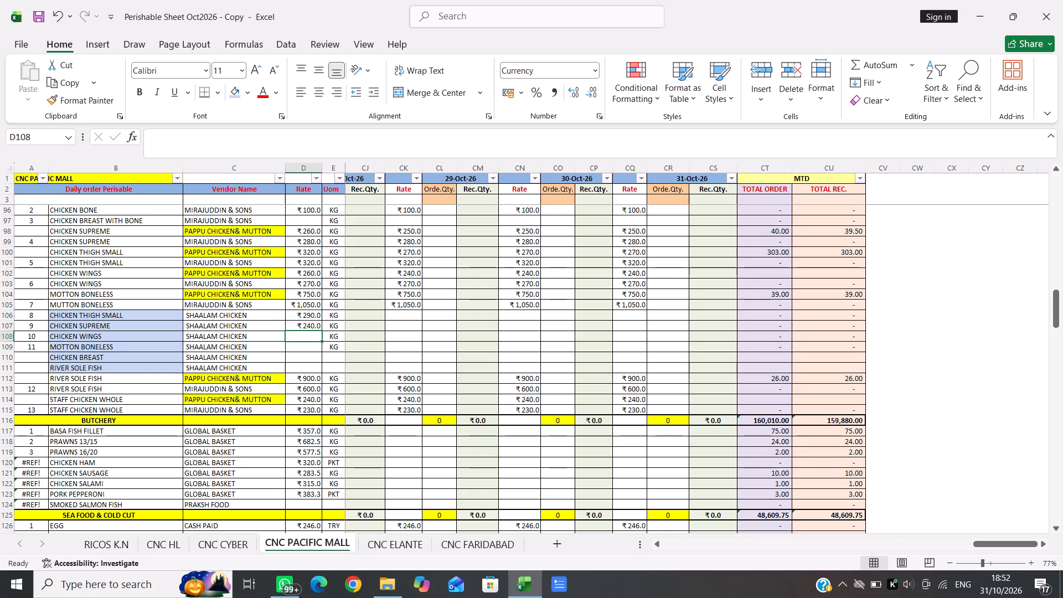
pyautogui.write('260')
pyautogui.press('BackSpace')
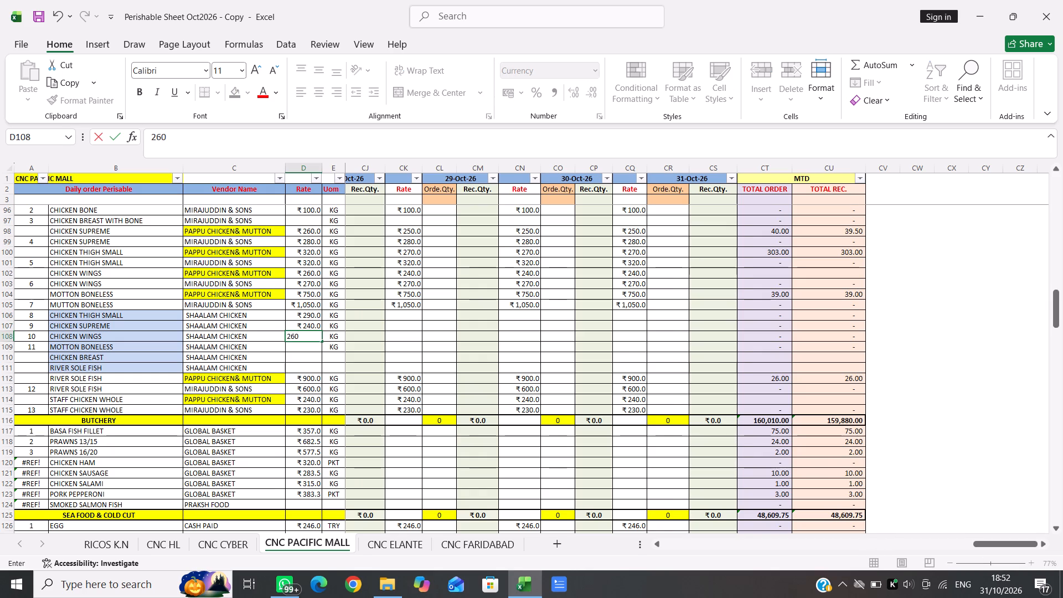
pyautogui.press('BackSpace')
pyautogui.press('BackSpace')
pyautogui.write('230')
pyautogui.press('Down')
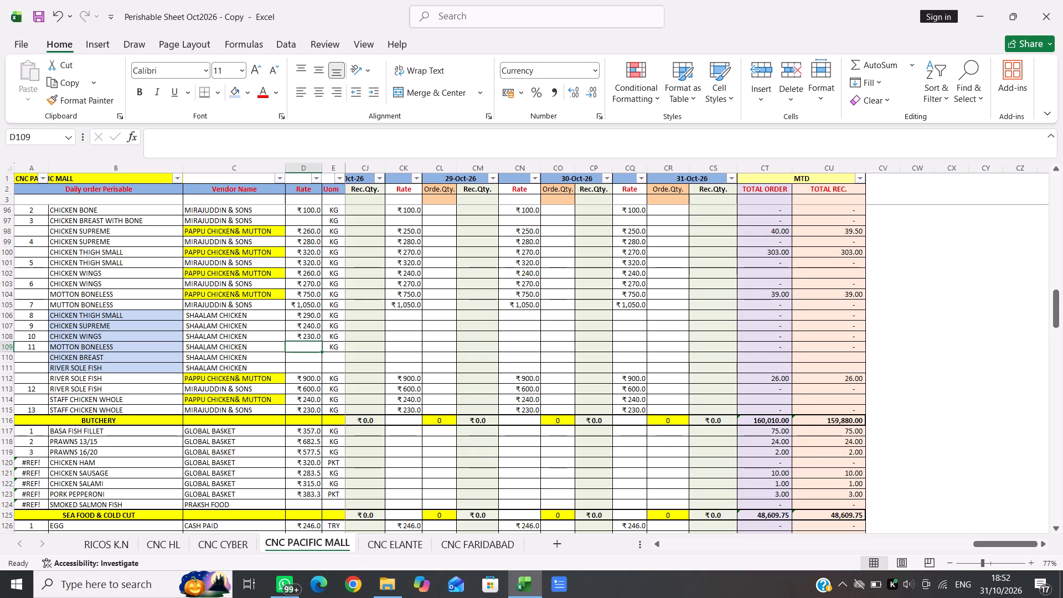
pyautogui.write('1050')
pyautogui.press('Down')
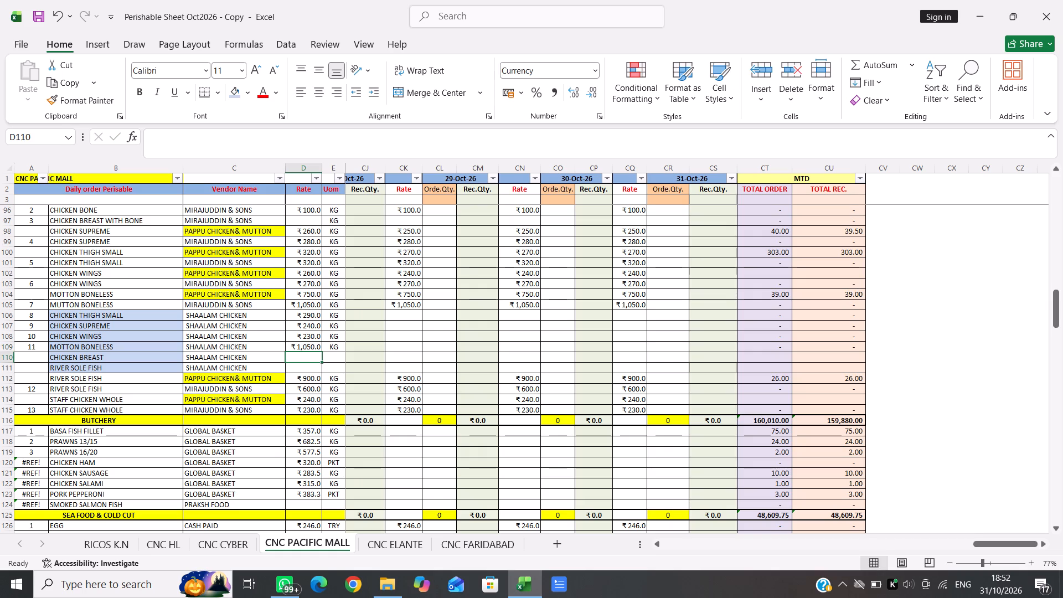
pyautogui.write('240')
pyautogui.press('Down')
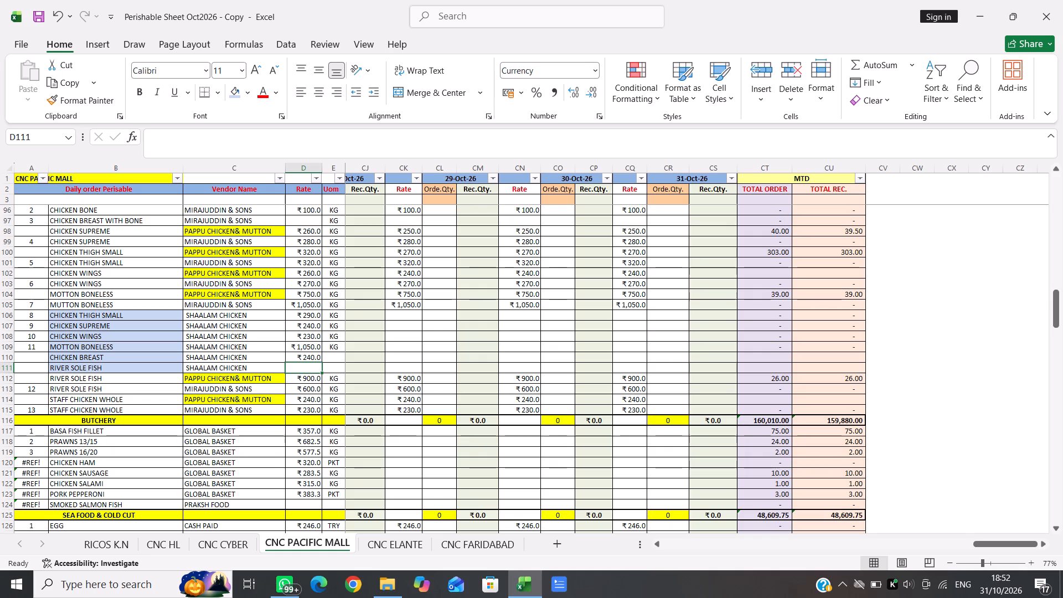
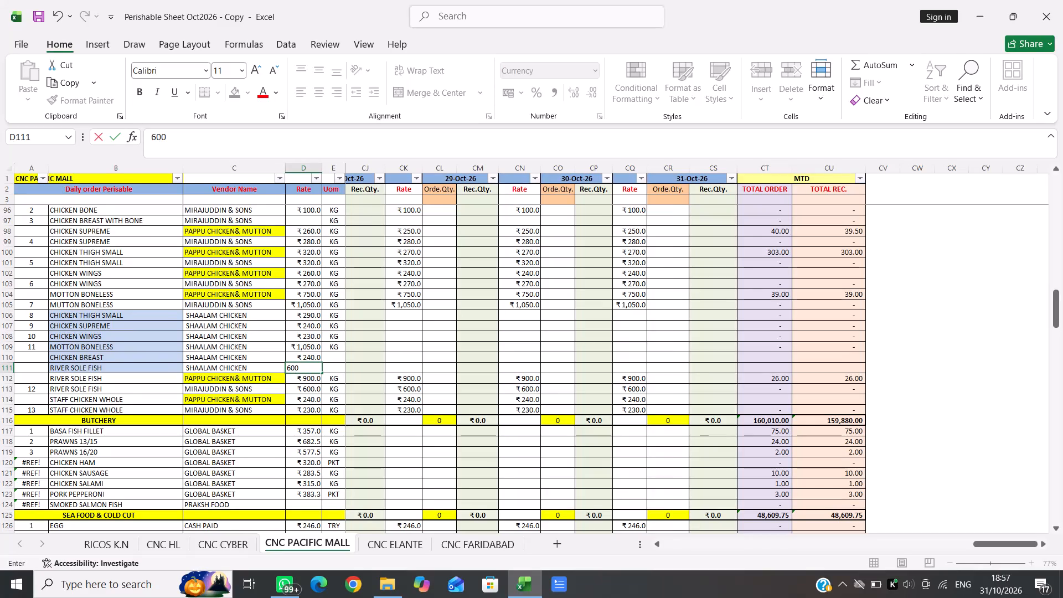
# Finish the 600 rate for the shaded RIVER SOLE FISH row in D111 and enter KG as the unit in E111 and E110.
pyautogui.press('Right')
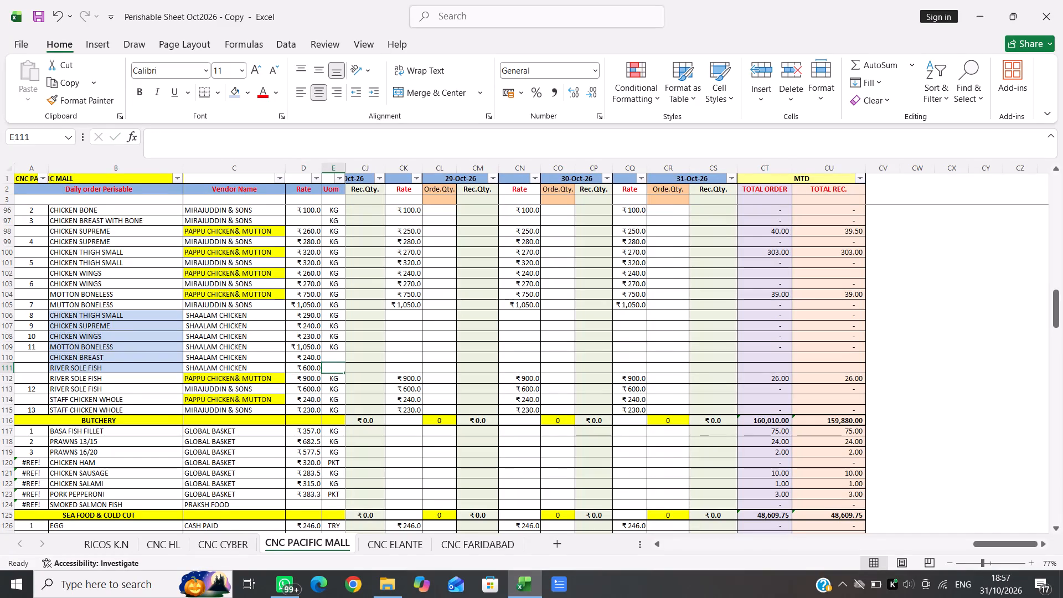
pyautogui.press('k')
pyautogui.press('Up')
pyautogui.press('k')
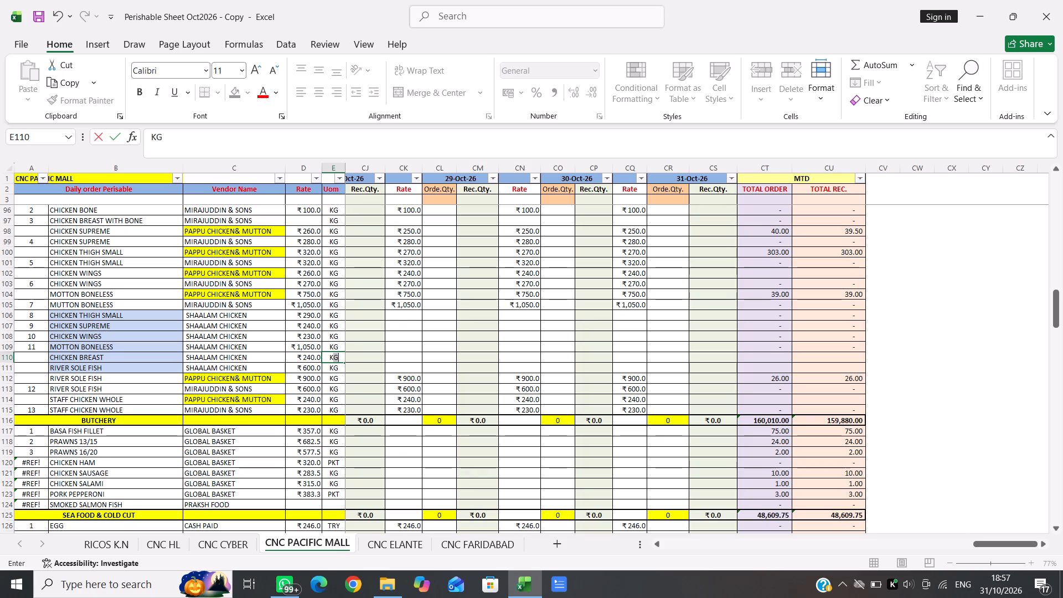
# Copy the six SHAALAM CHICKEN rates from D106:D111 into the 28-Oct-26 rate column, cells CH106:CH111.
pyautogui.hscroll(1, 400, 330)
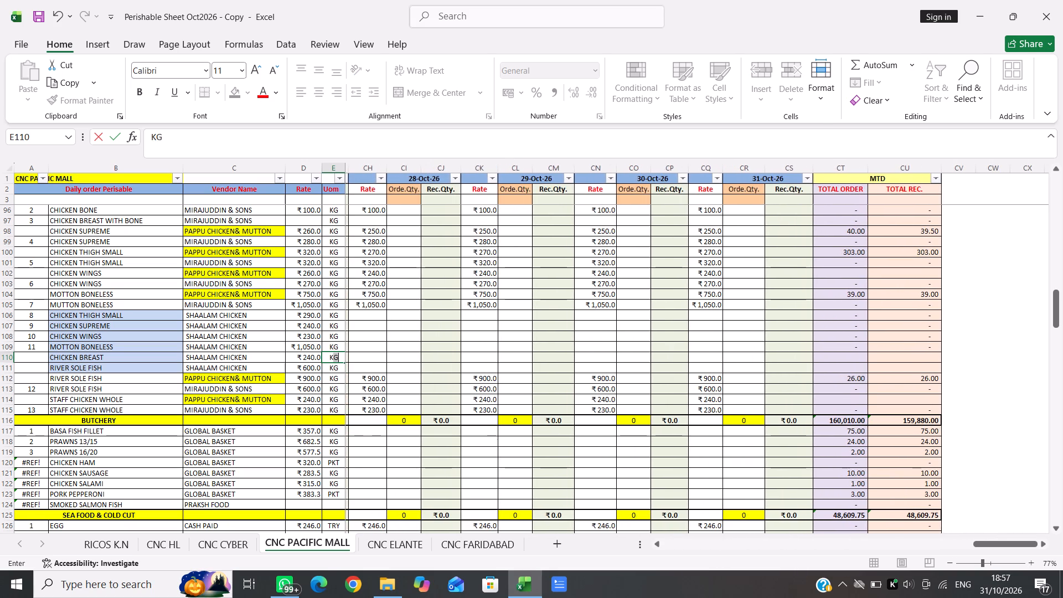
pyautogui.hscroll(1, 400, 330)
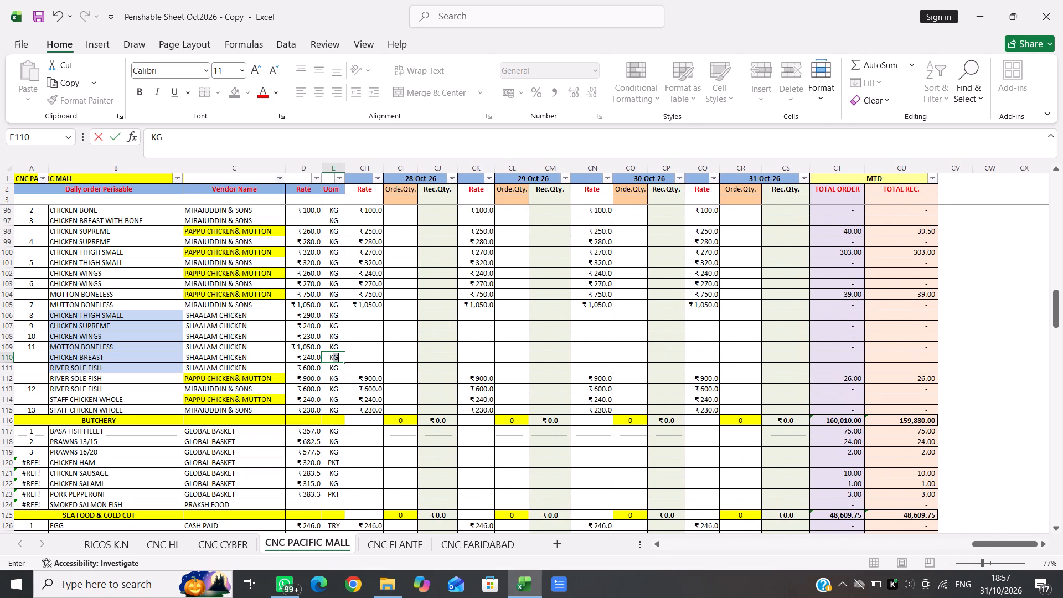
pyautogui.click(307, 318)
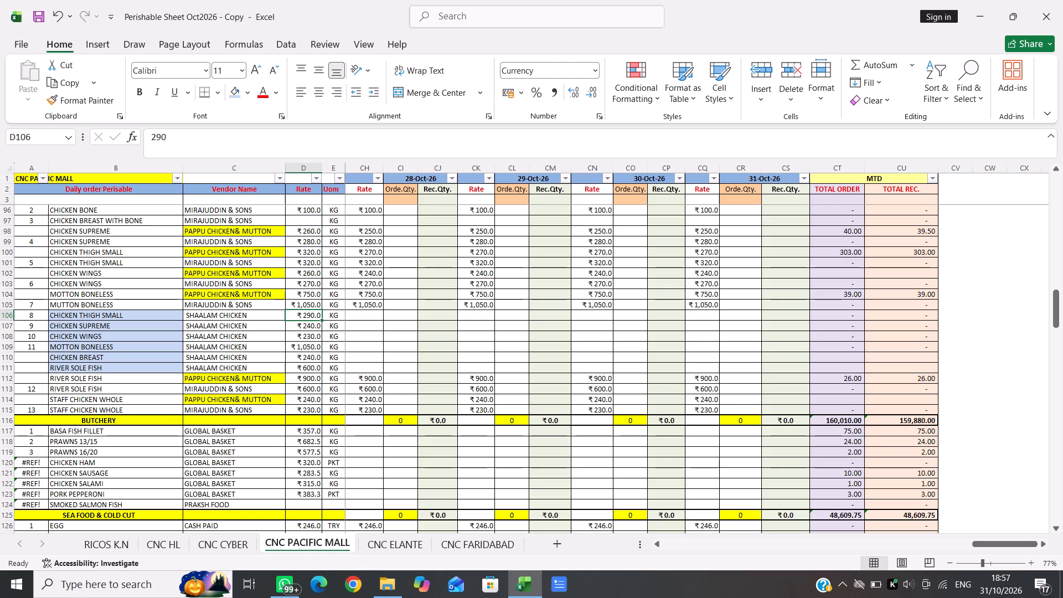
pyautogui.hotkey('shift', 'Down')
pyautogui.hotkey('shift', 'Down')
pyautogui.hotkey('shift', 'Down')
pyautogui.hotkey('shift', 'Down')
pyautogui.hotkey('shift', 'Down')
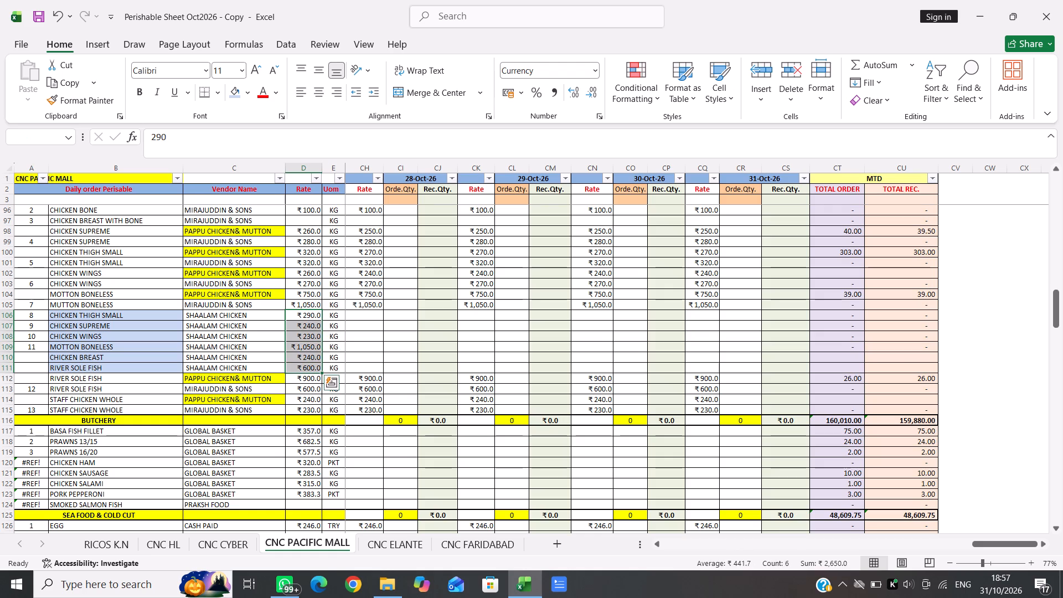
pyautogui.hotkey('ctrl', 'c')
pyautogui.click(377, 316)
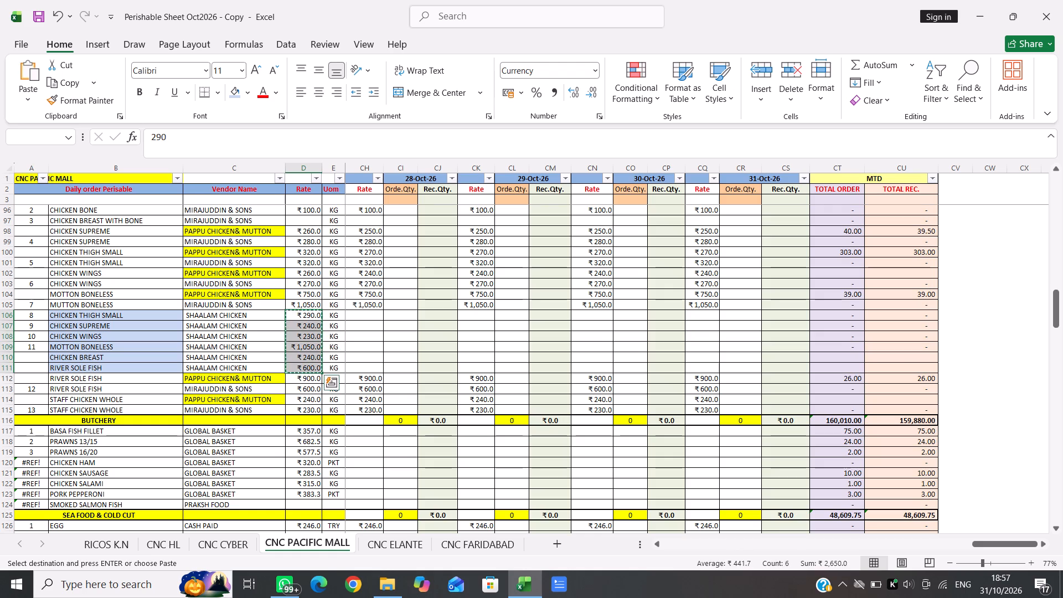
pyautogui.press('Return')
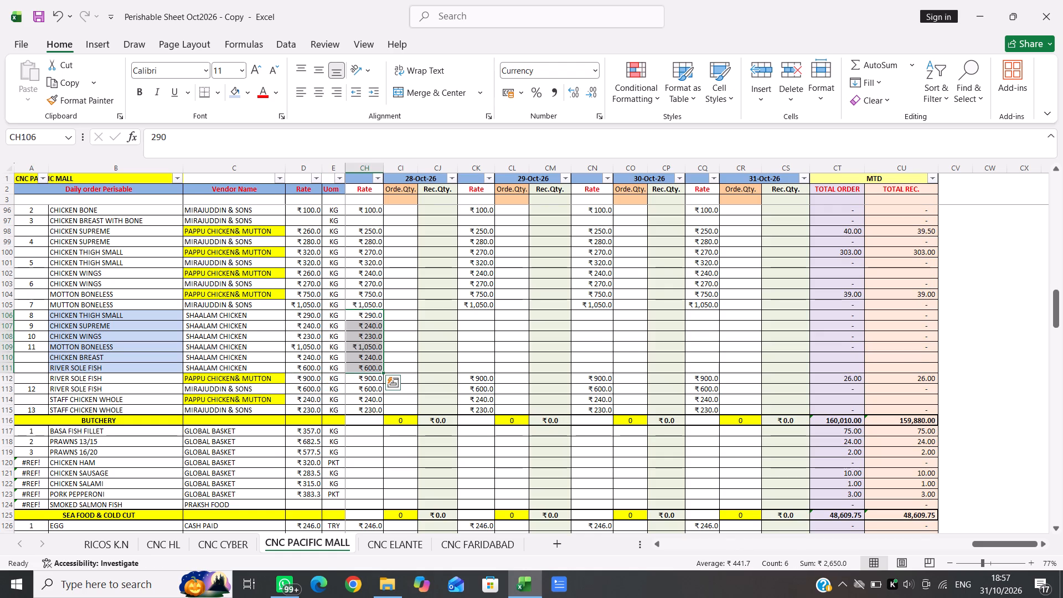
# Enter the 28-Oct-26 ordered and received quantities: 1 each for CHICKEN THIGH SMALL (row 106) and 5 each for CHICKEN BREAST (row 110).
pyautogui.click(406, 316)
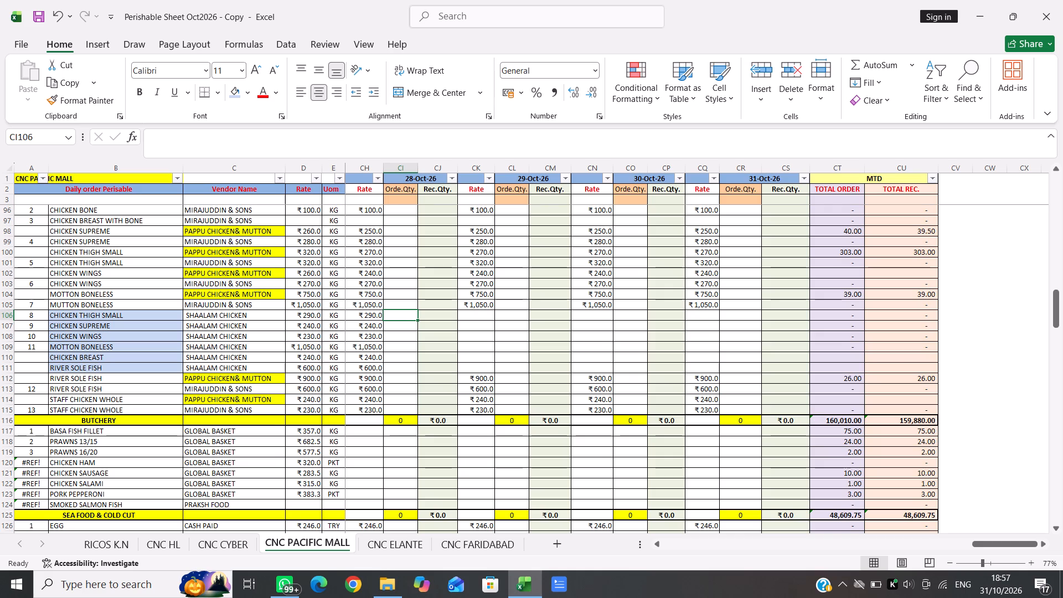
pyautogui.press('1')
pyautogui.press('Right')
pyautogui.press('1')
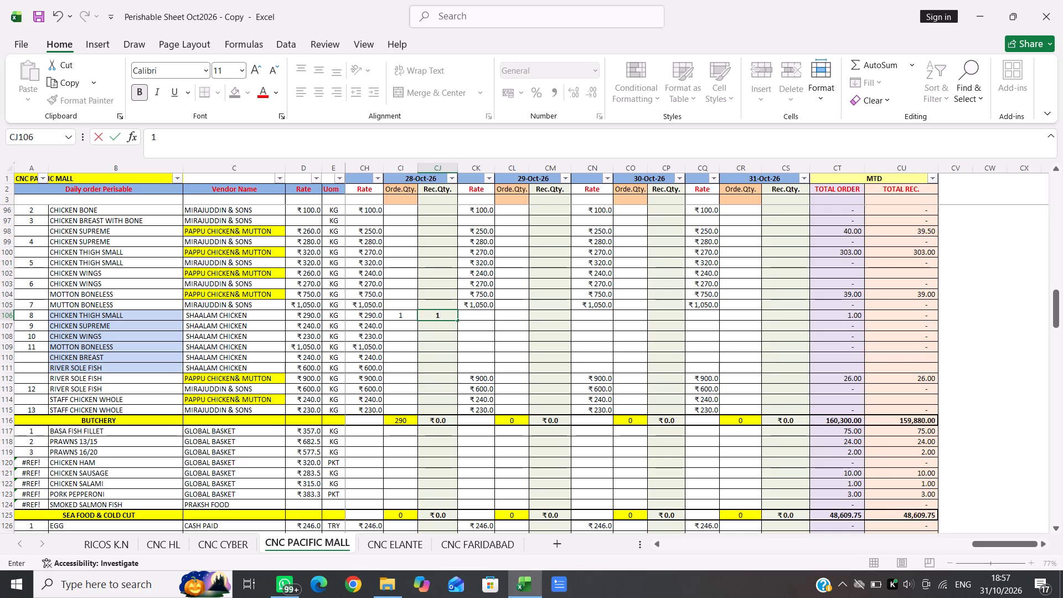
pyautogui.press('Down')
pyautogui.press('Down')
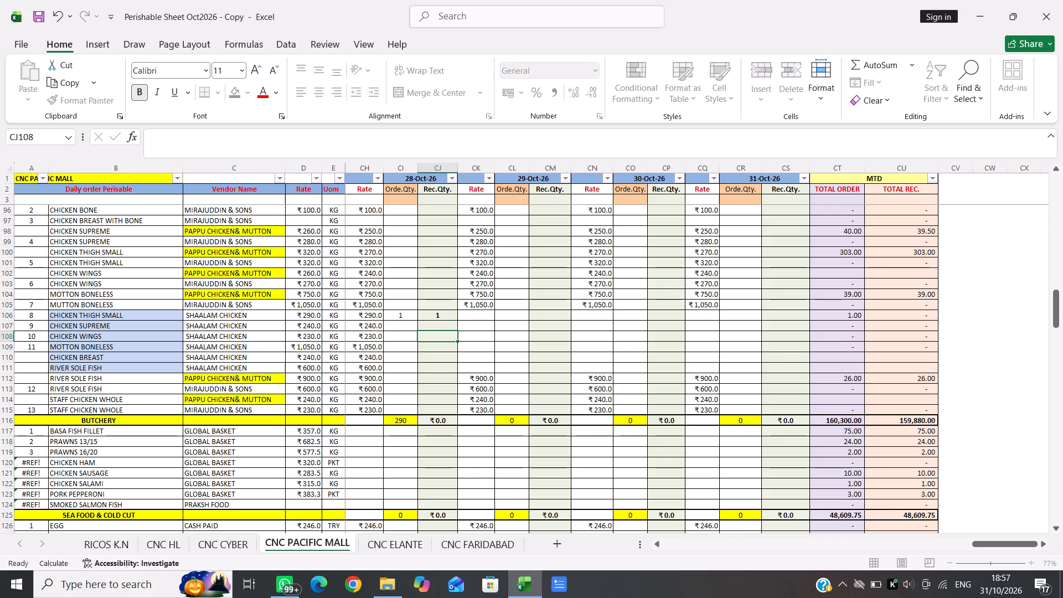
pyautogui.press('Down')
pyautogui.press('Up')
pyautogui.press('Down')
pyautogui.press('Down')
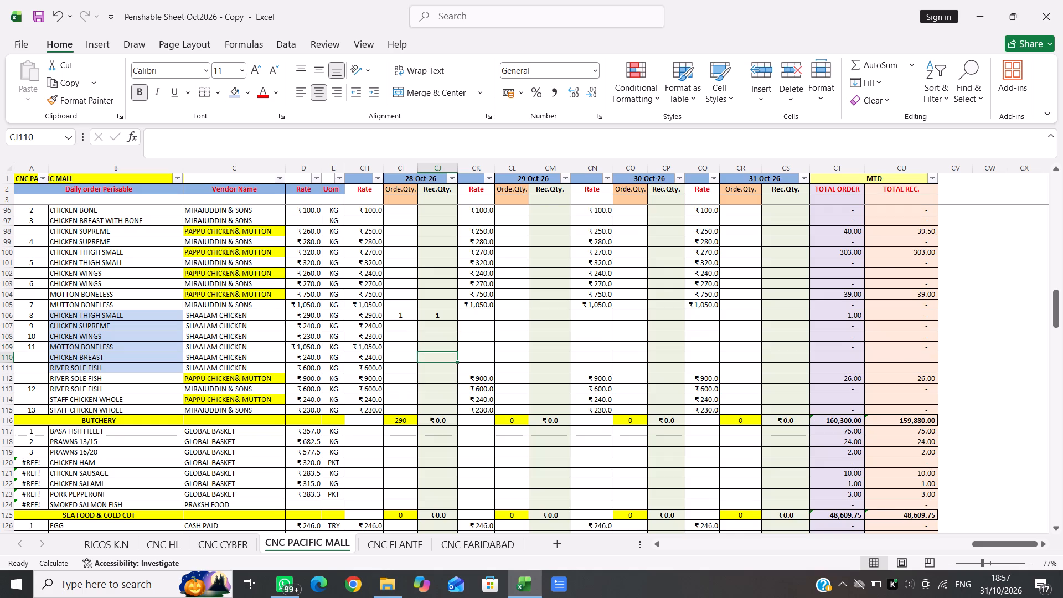
pyautogui.press('5')
pyautogui.press('Left')
pyautogui.press('5')
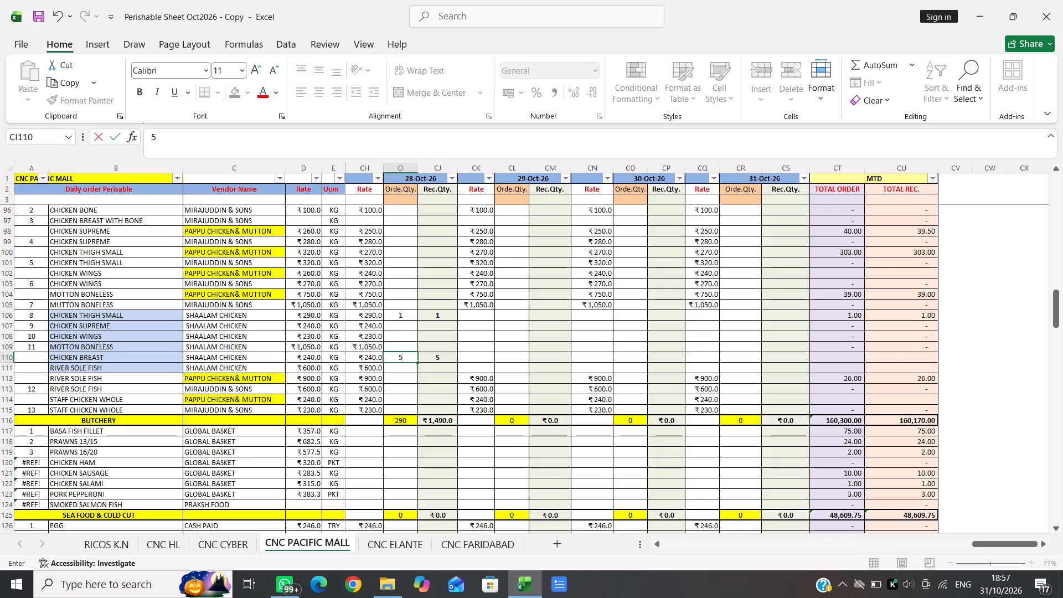
pyautogui.press('Down')
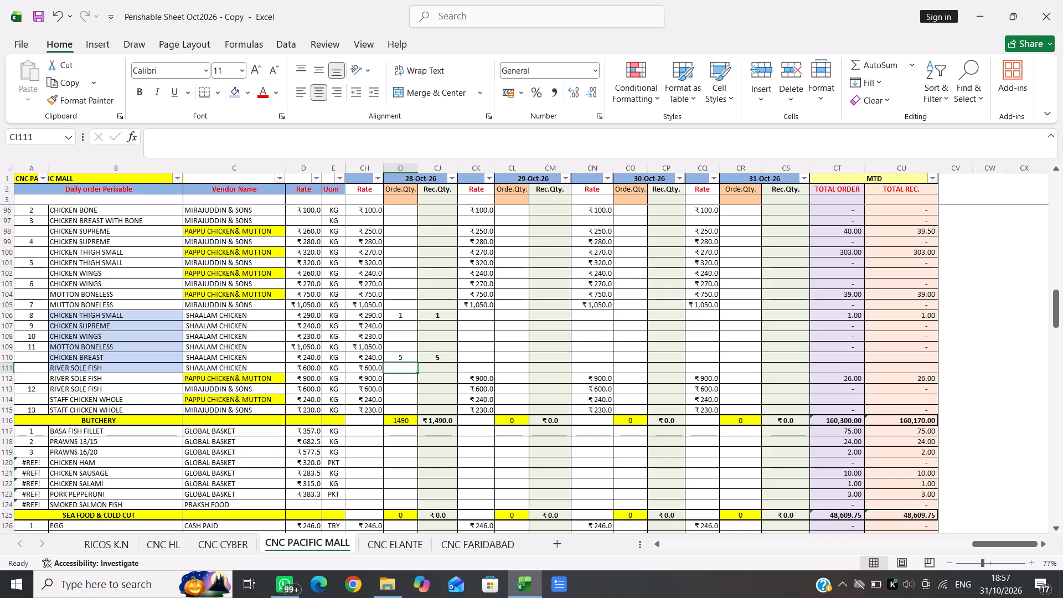
# Enter 28-Oct-26 ordered and received quantities of 2 each for CHICKEN WINGS (row 108) and 3 each for MOTTON BONELESS (row 109).
pyautogui.press('Up')
pyautogui.press('Up')
pyautogui.press('Up')
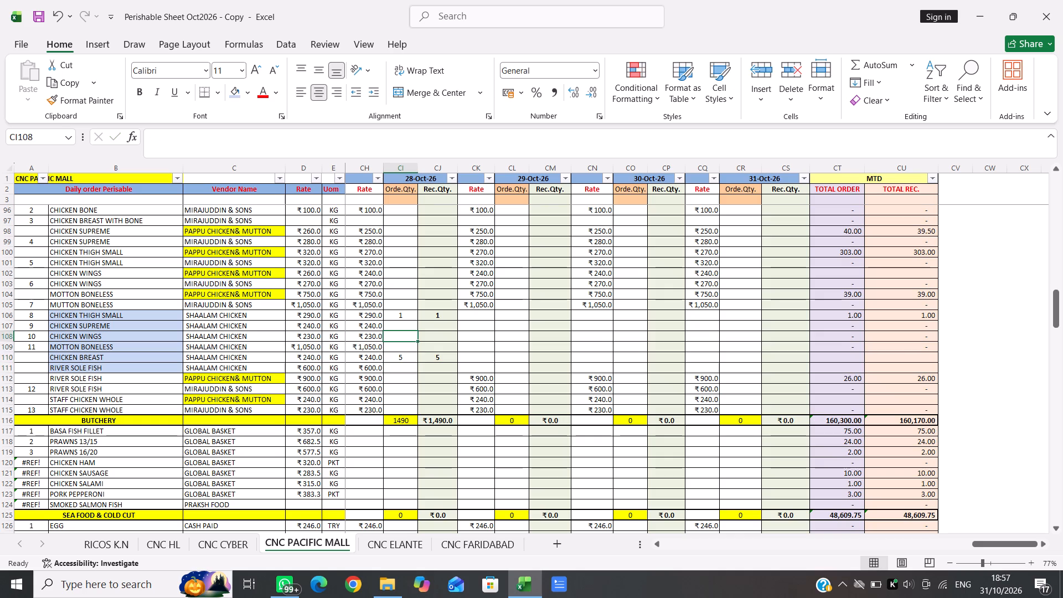
pyautogui.press('2')
pyautogui.press('Right')
pyautogui.press('2')
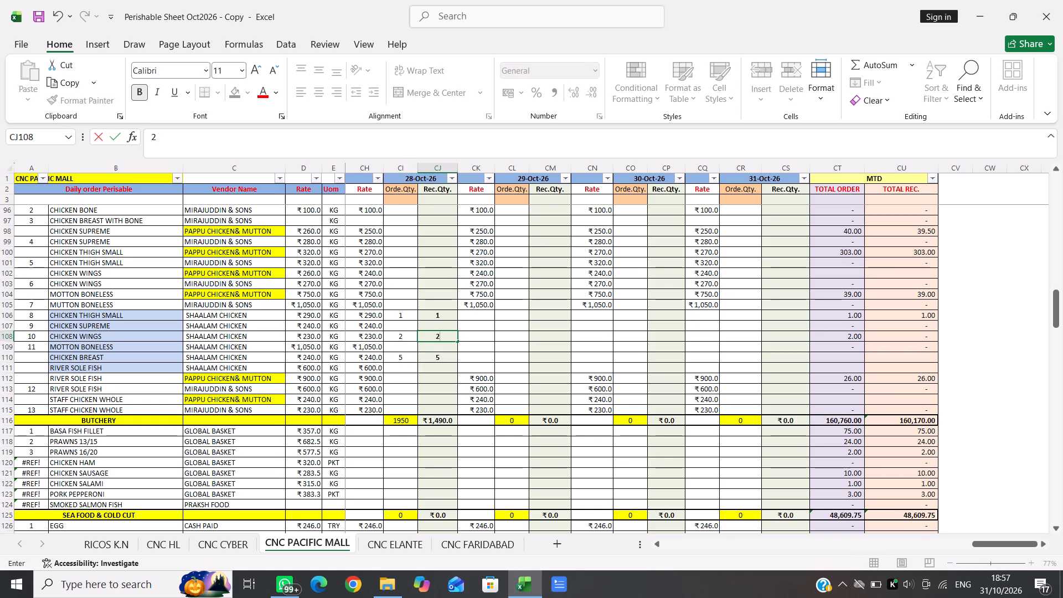
pyautogui.press('Down')
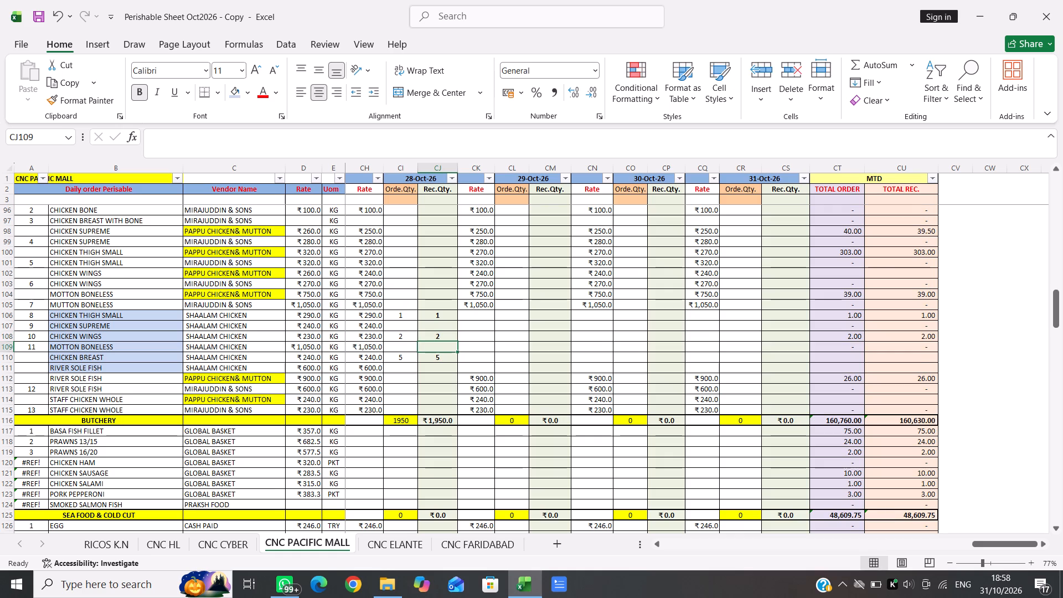
pyautogui.press('3')
pyautogui.press('Left')
pyautogui.press('3')
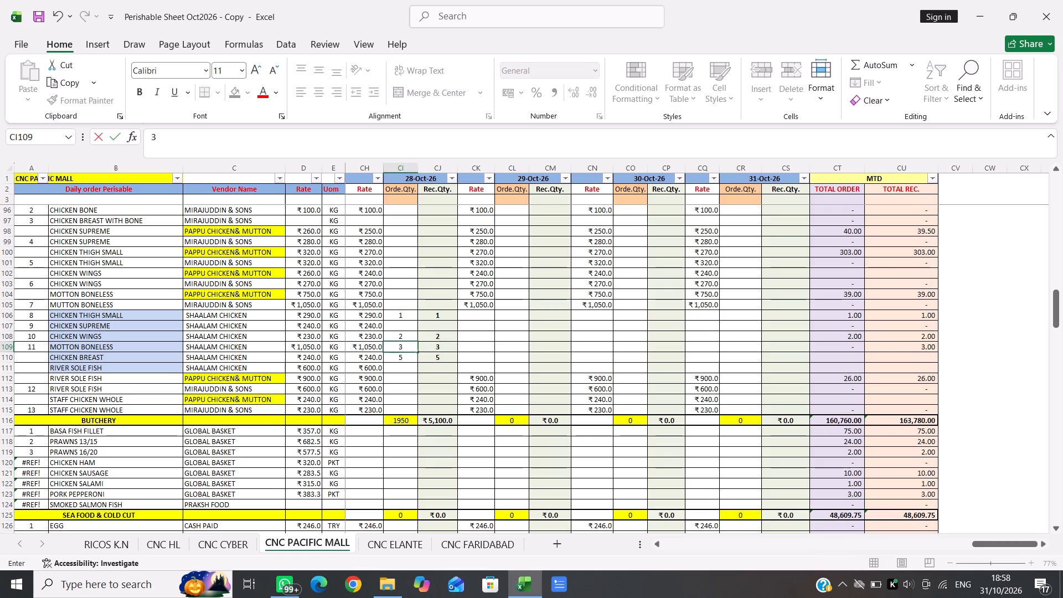
pyautogui.press('Down')
# Enter 28-Oct-26 ordered and received quantities of 2 each for the shaded RIVER SOLE FISH (row 111) and 4 each for CHICKEN SUPREME (row 107).
pyautogui.press('Down')
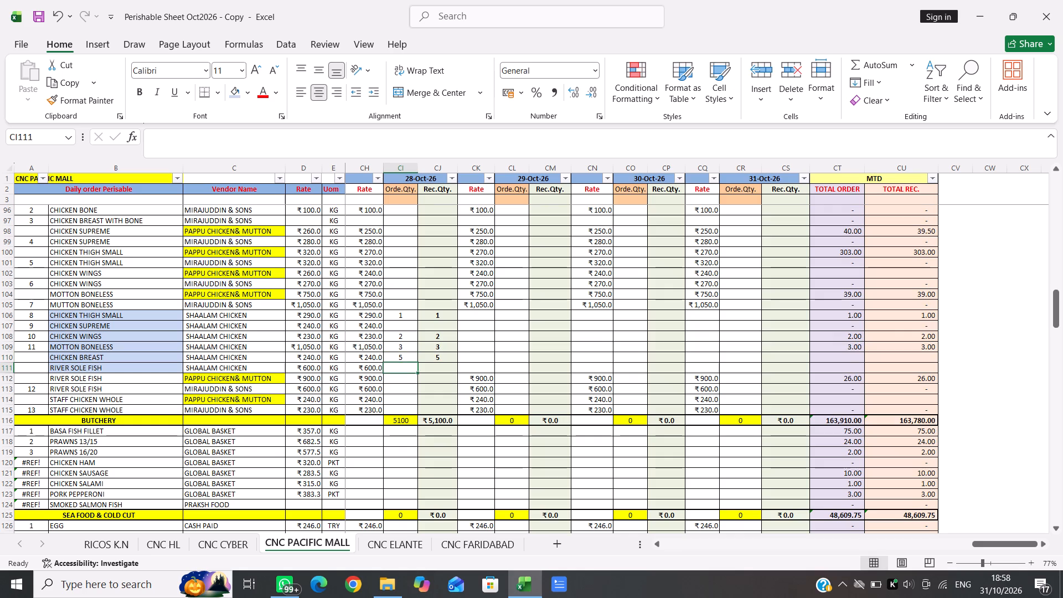
pyautogui.press('2')
pyautogui.press('Right')
pyautogui.press('2')
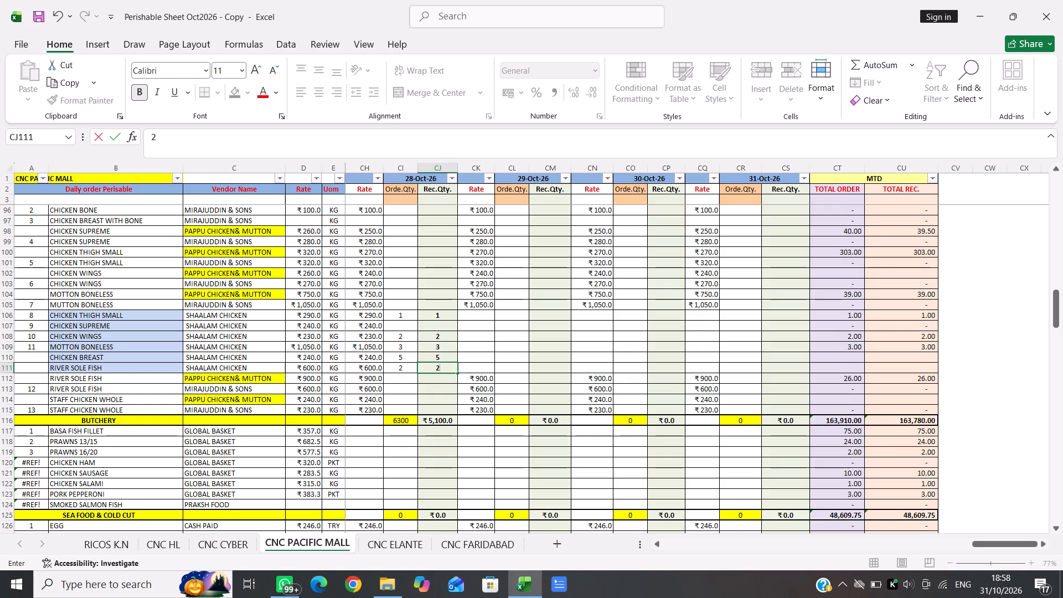
pyautogui.press('Up')
pyautogui.press('Up')
pyautogui.press('Up')
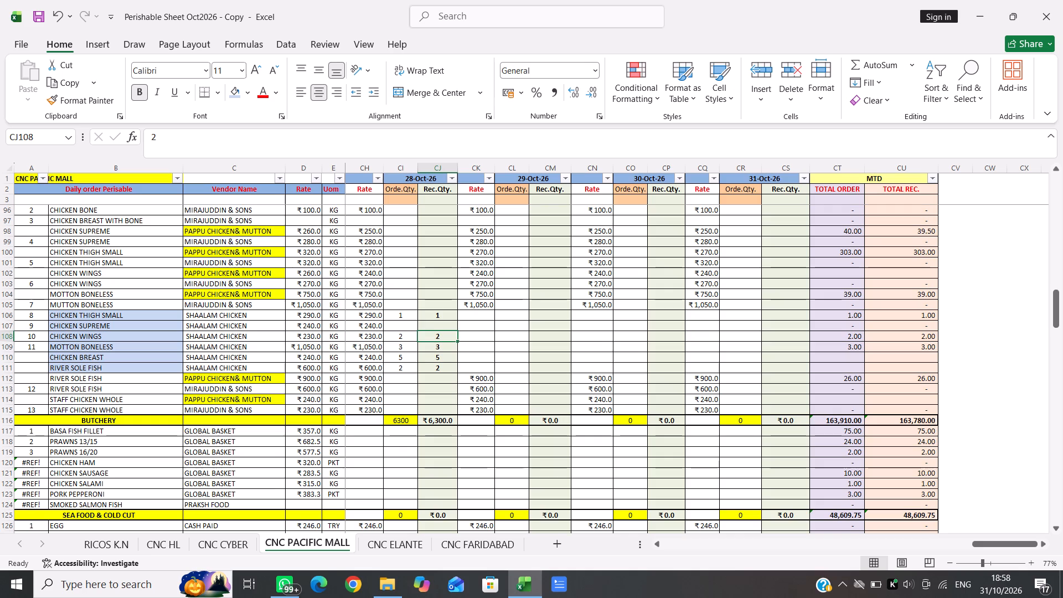
pyautogui.press('Up')
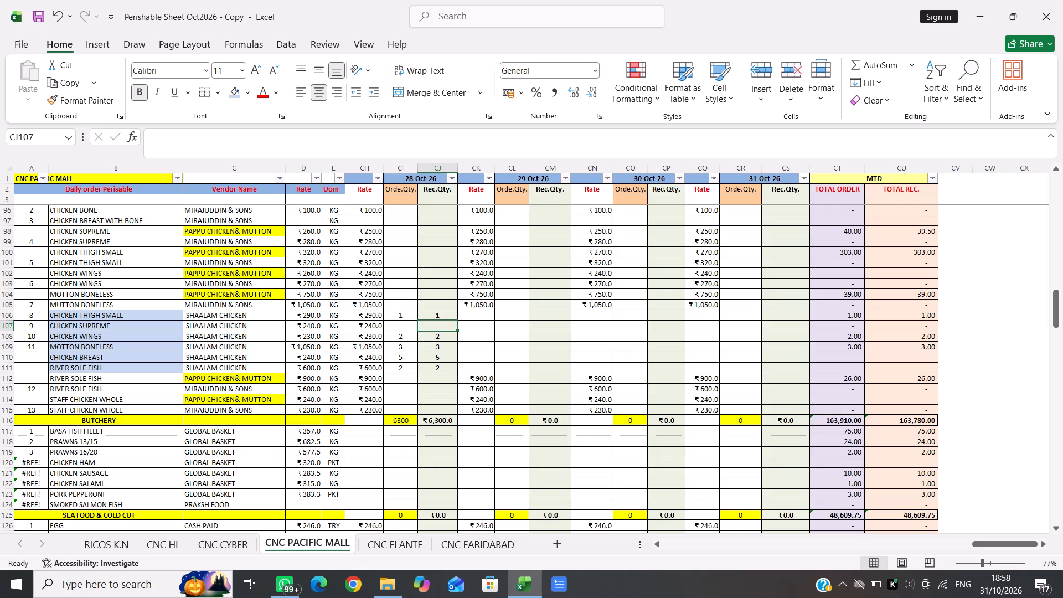
pyautogui.press('4')
pyautogui.press('Left')
pyautogui.press('4')
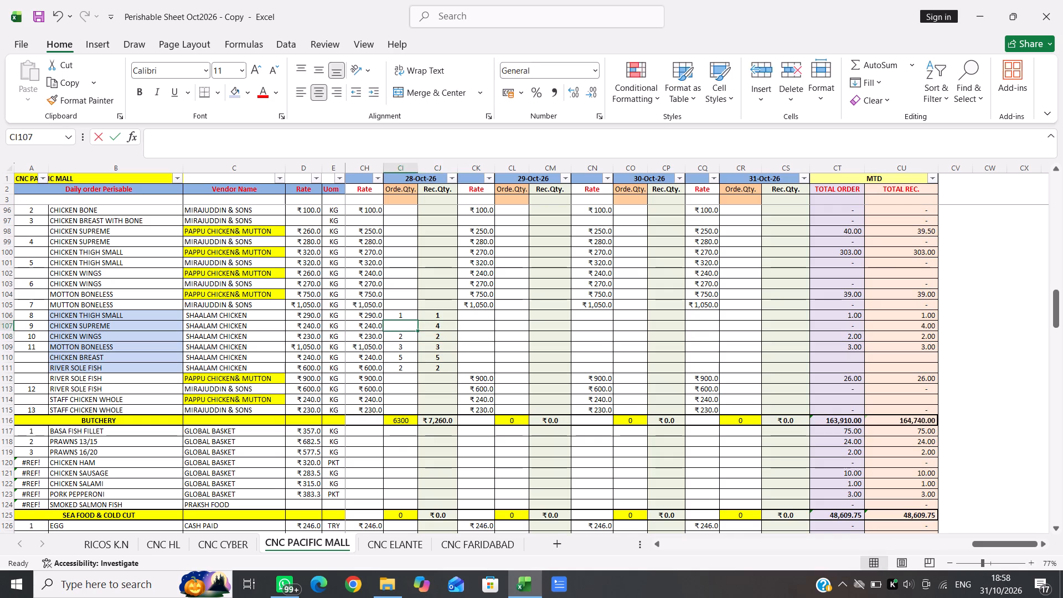
pyautogui.press('Down')
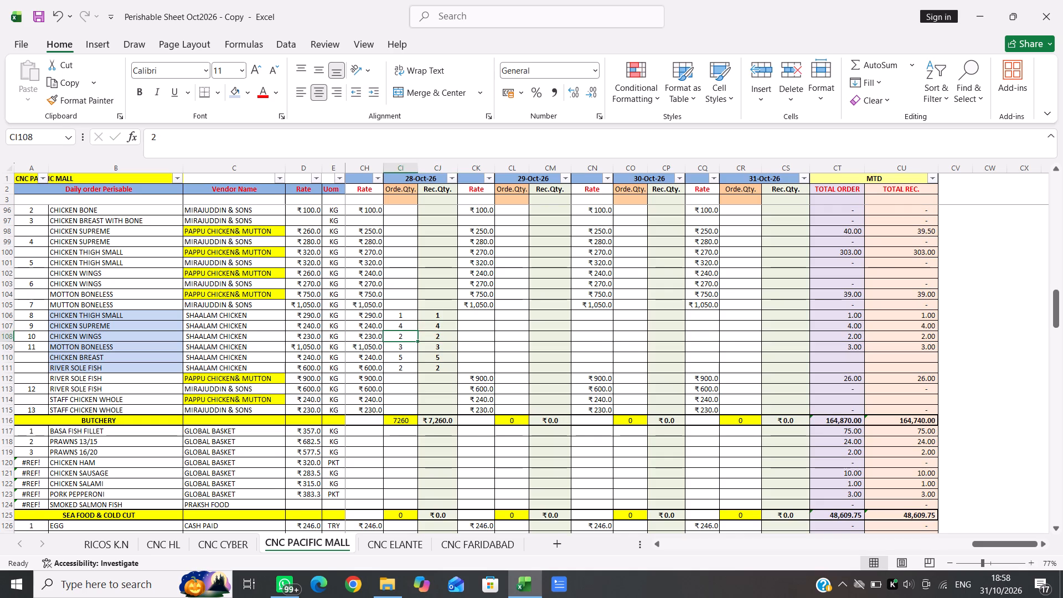
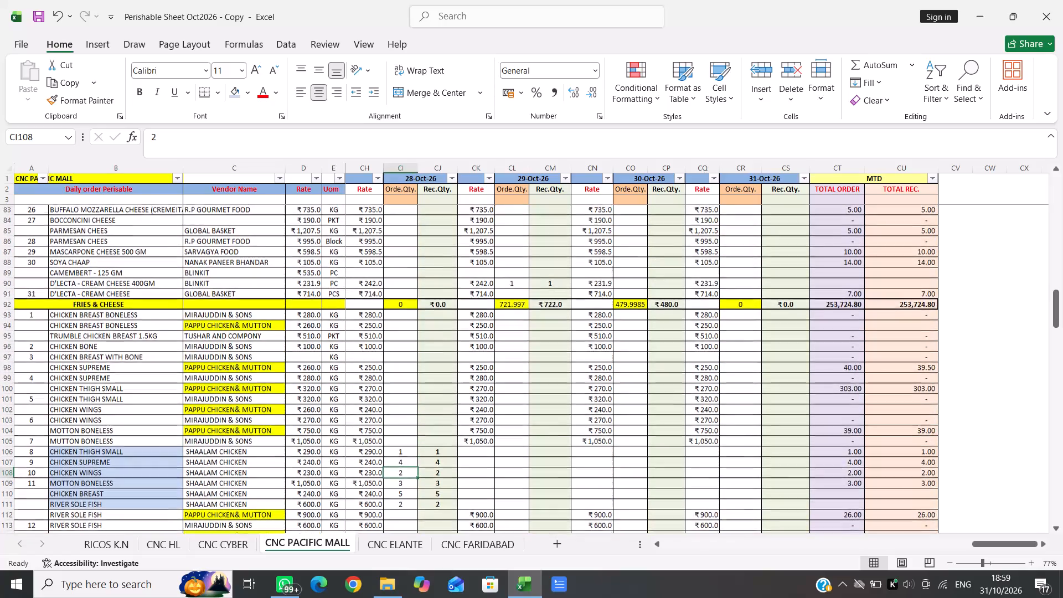
# Save the perishable sheet workbook.
pyautogui.hotkey('ctrl', 's')
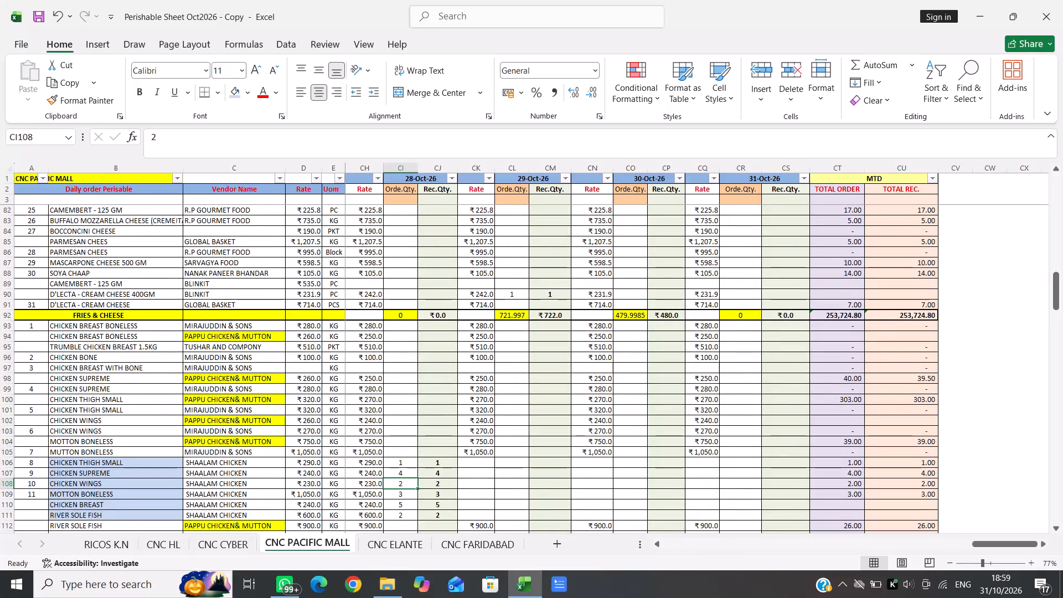
pyautogui.hotkey('ctrl', 's')
# Look over the sections below butchery, down to vegetables and fruits, and return to the SHAALAM CHICKEN rows.
pyautogui.scroll(-7, 397, 310)
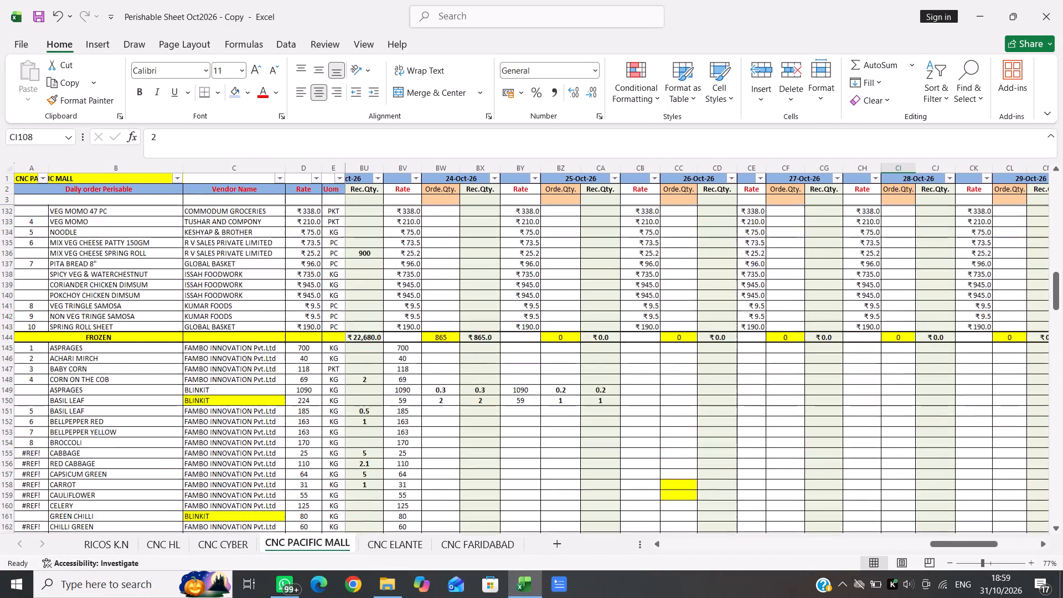
pyautogui.scroll(-6, 397, 310)
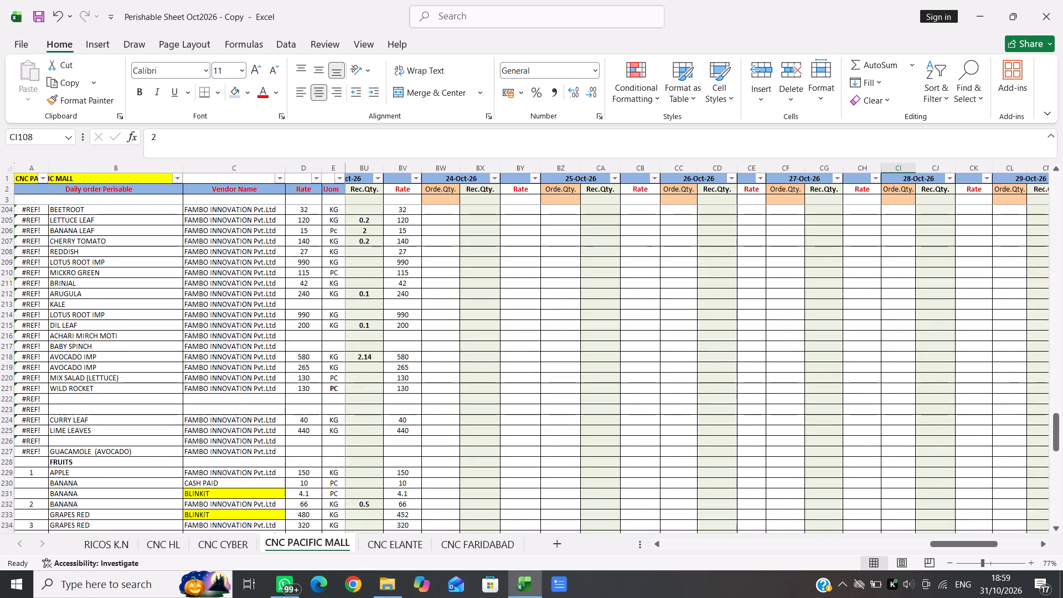
pyautogui.scroll(-4, 397, 310)
pyautogui.scroll(1, 397, 310)
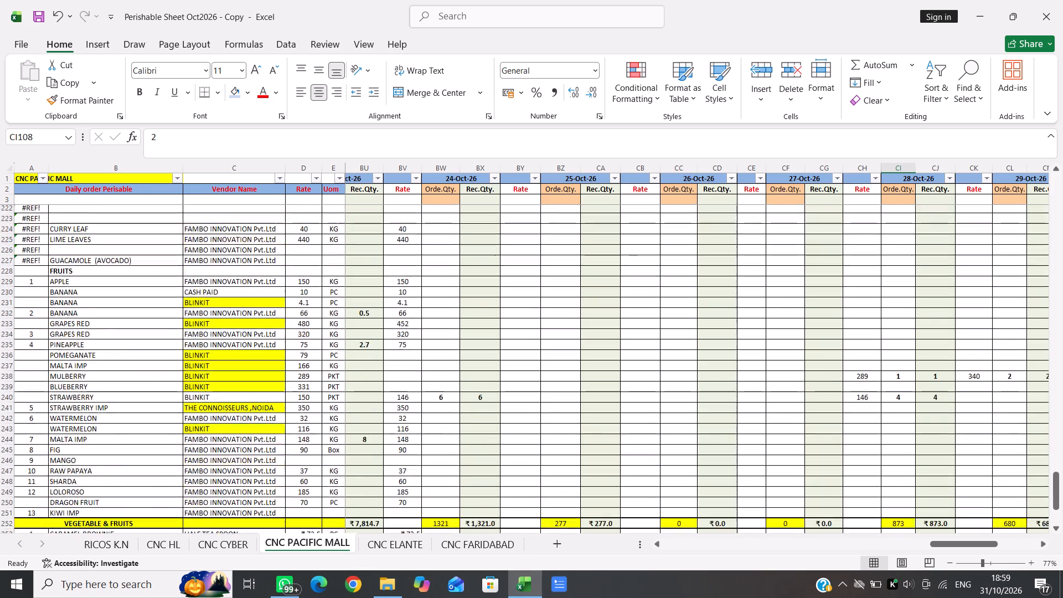
pyautogui.scroll(6, 397, 310)
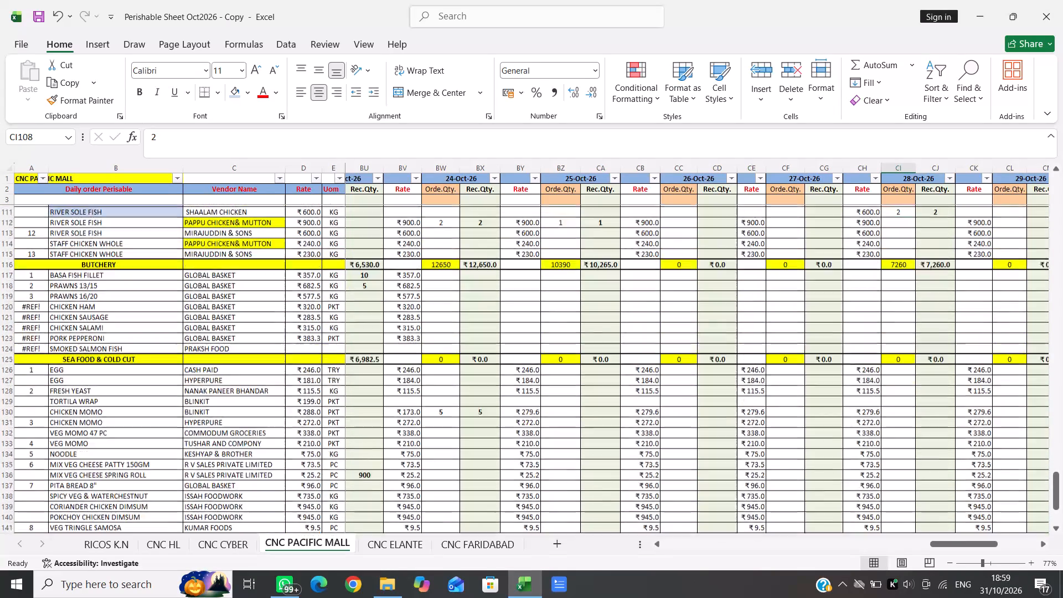
pyautogui.scroll(4, 397, 310)
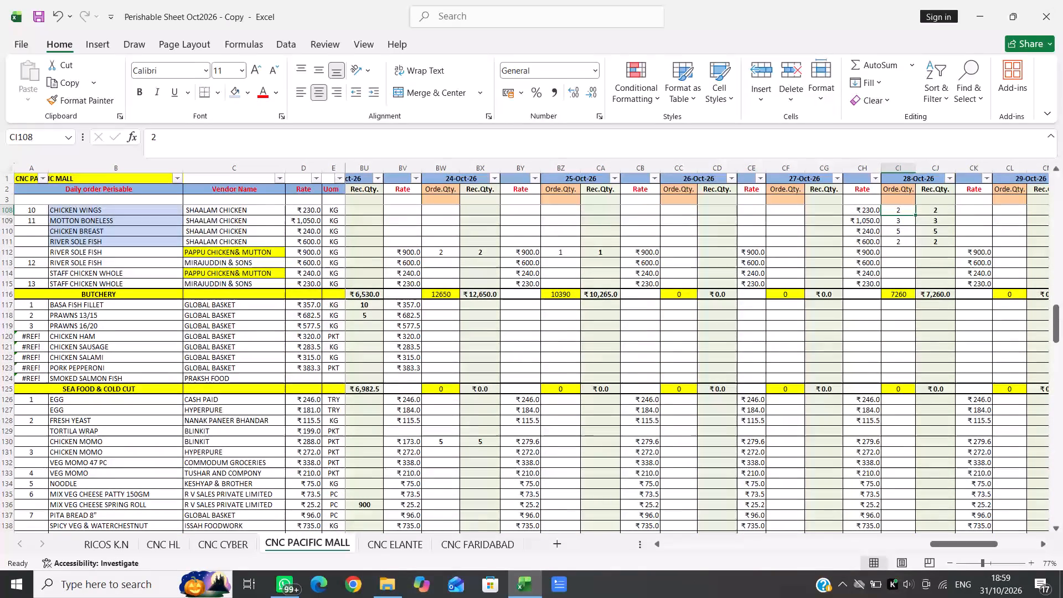
pyautogui.scroll(1, 444, 298)
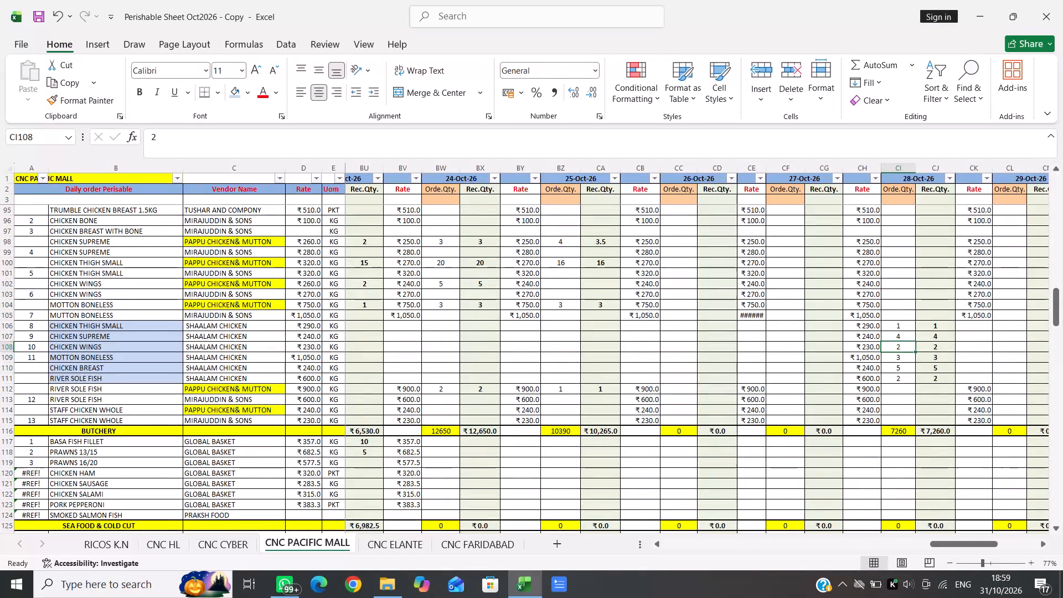
pyautogui.scroll(1, 444, 298)
# Examine the butchery rows across the daily columns from 20-Oct-26 to 31-Oct-26 and the MTD totals.
pyautogui.hscroll(-3, 444, 298)
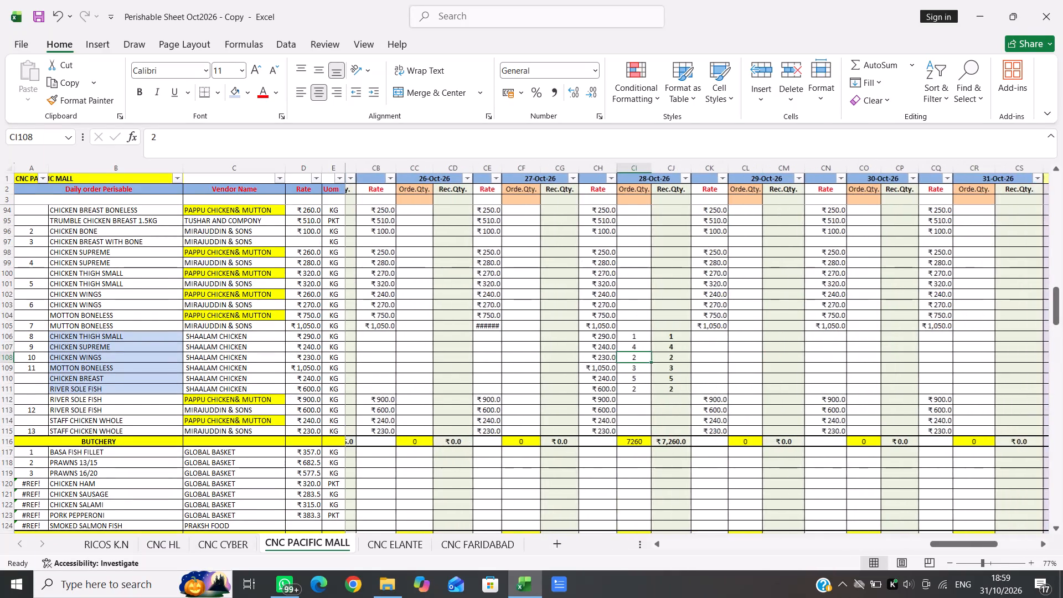
pyautogui.hscroll(-4, 444, 298)
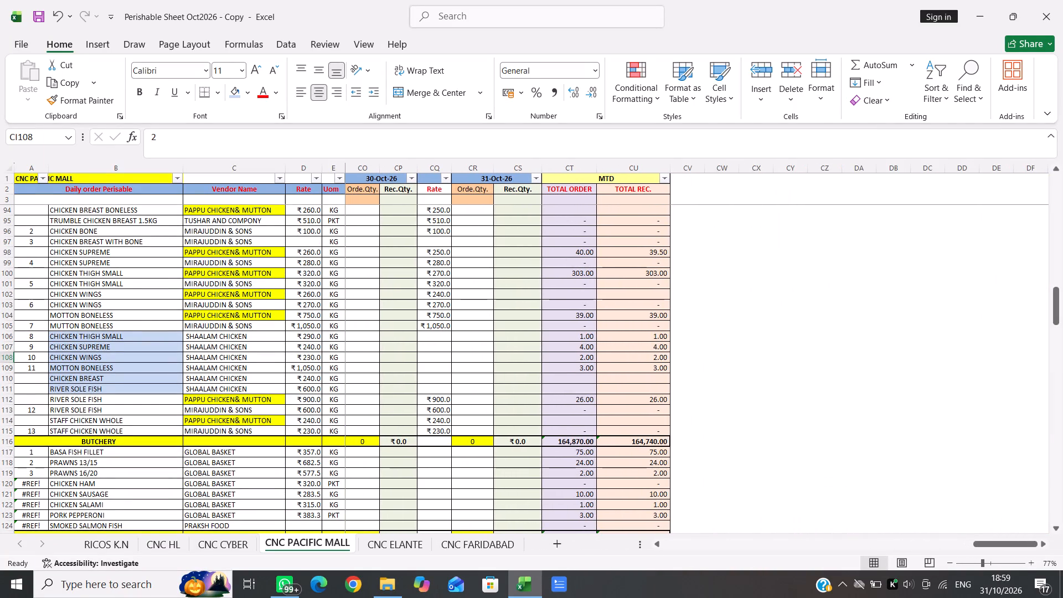
pyautogui.hscroll(3, 444, 298)
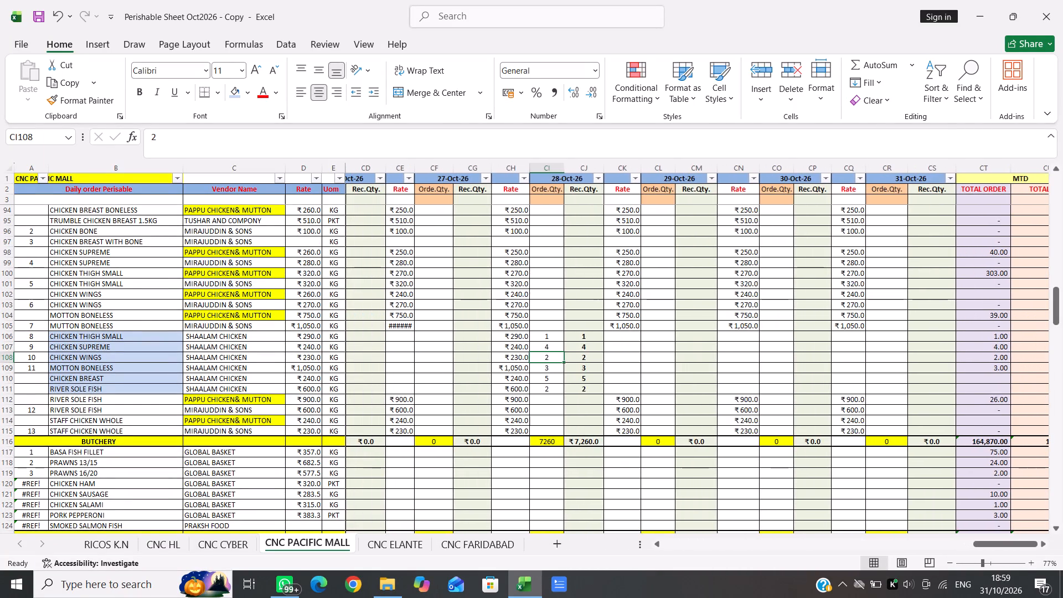
pyautogui.hscroll(5, 444, 298)
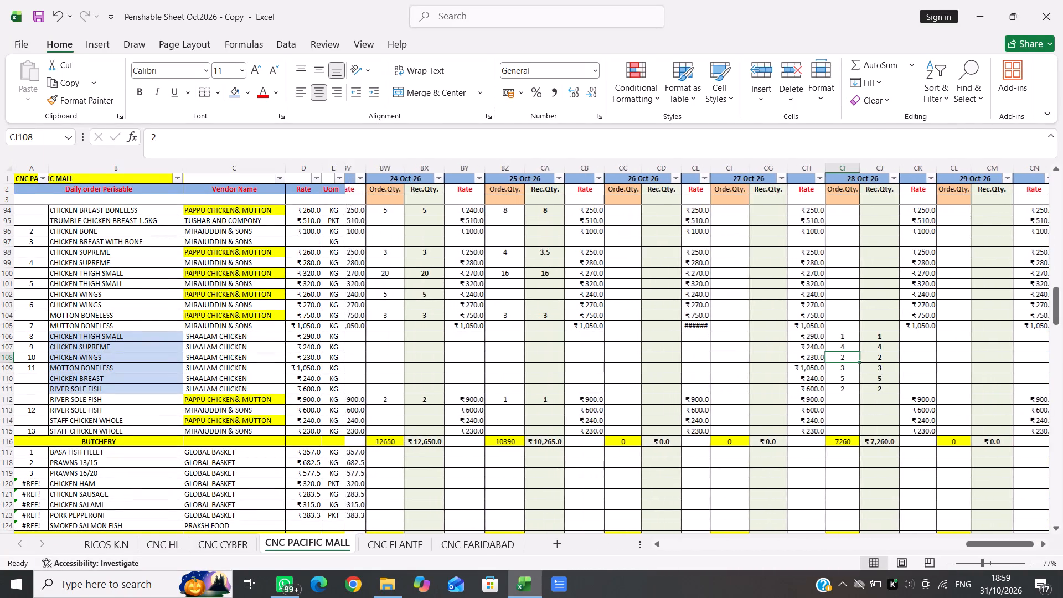
pyautogui.hscroll(3, 444, 298)
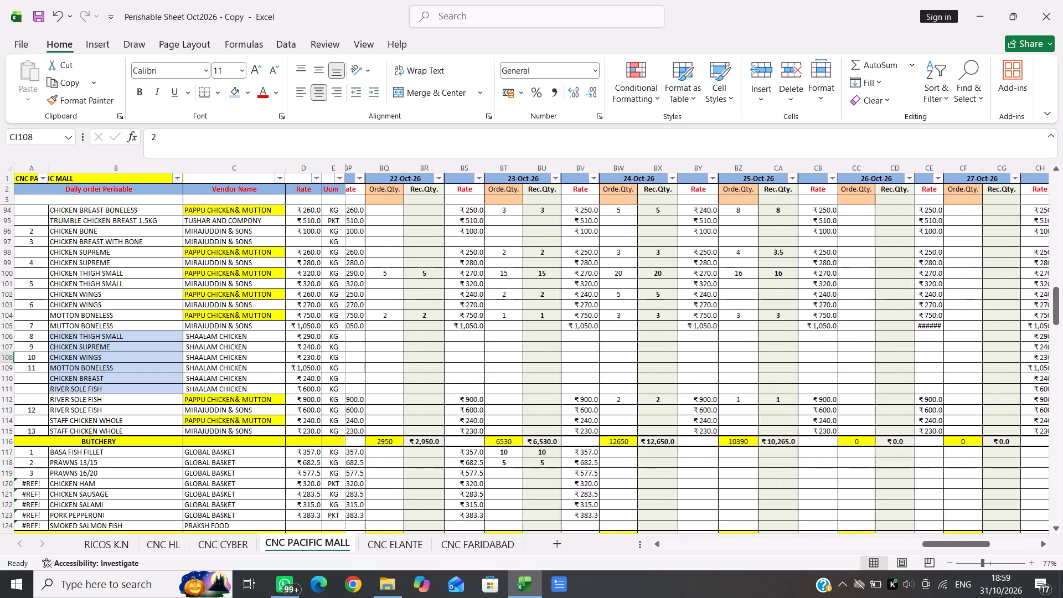
pyautogui.hscroll(4, 444, 298)
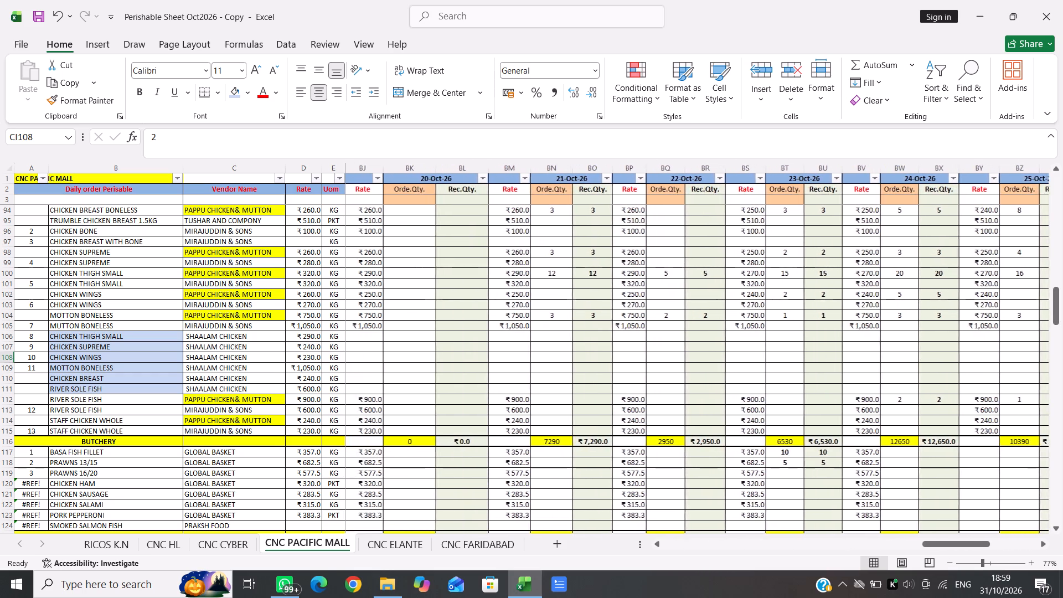
pyautogui.hscroll(2, 444, 298)
pyautogui.hscroll(-10, 444, 298)
pyautogui.hscroll(1, 444, 298)
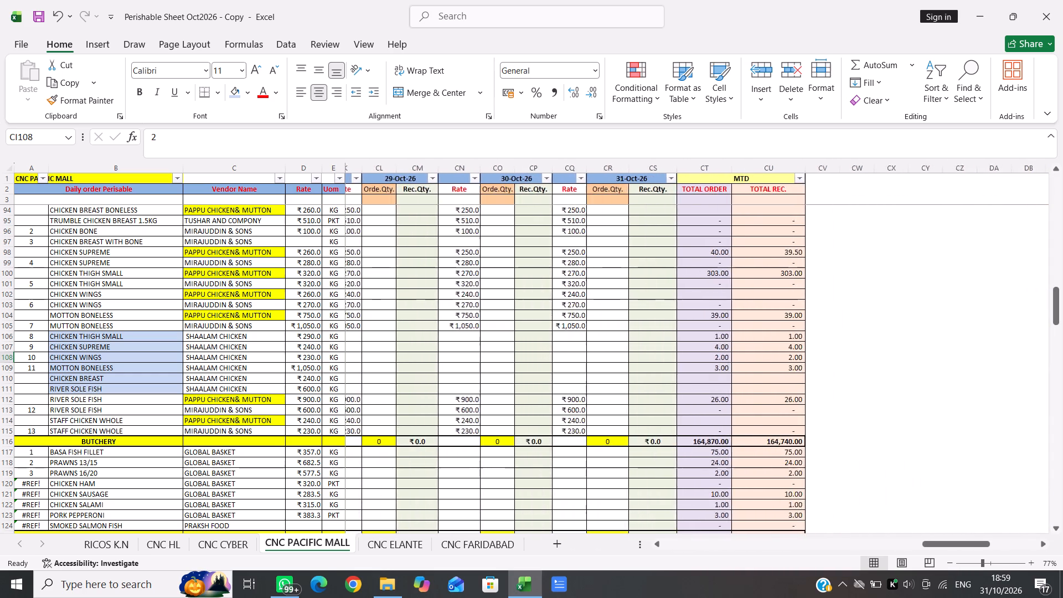
pyautogui.hscroll(2, 444, 298)
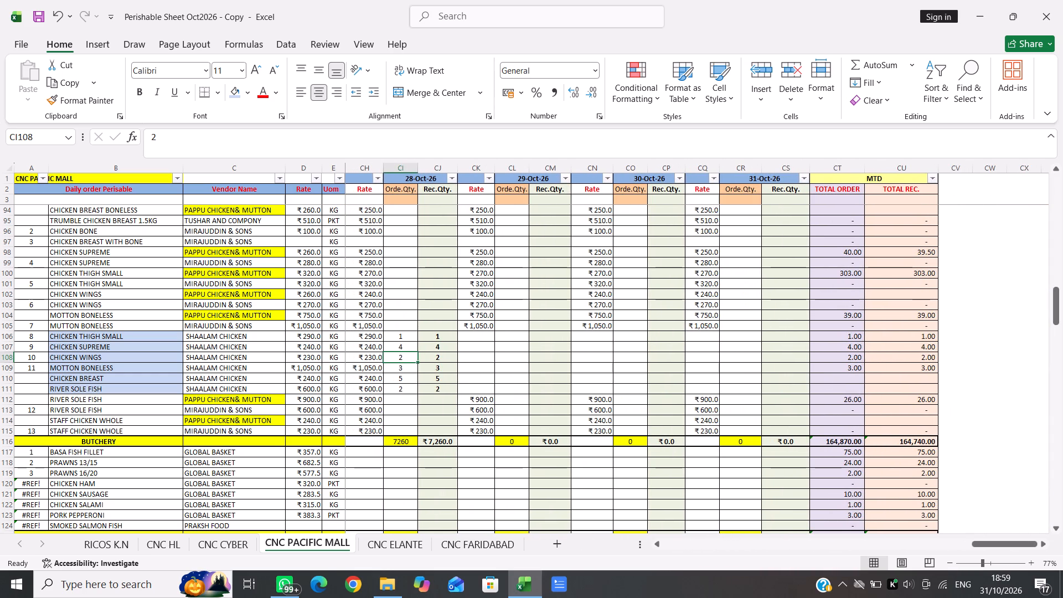
# Copy the six SHAALAM CHICKEN rates from CH106:CH111 into the 29-Oct-26 rate column, cells CK106:CK111.
pyautogui.click(366, 336)
pyautogui.hotkey('shift', 'Down')
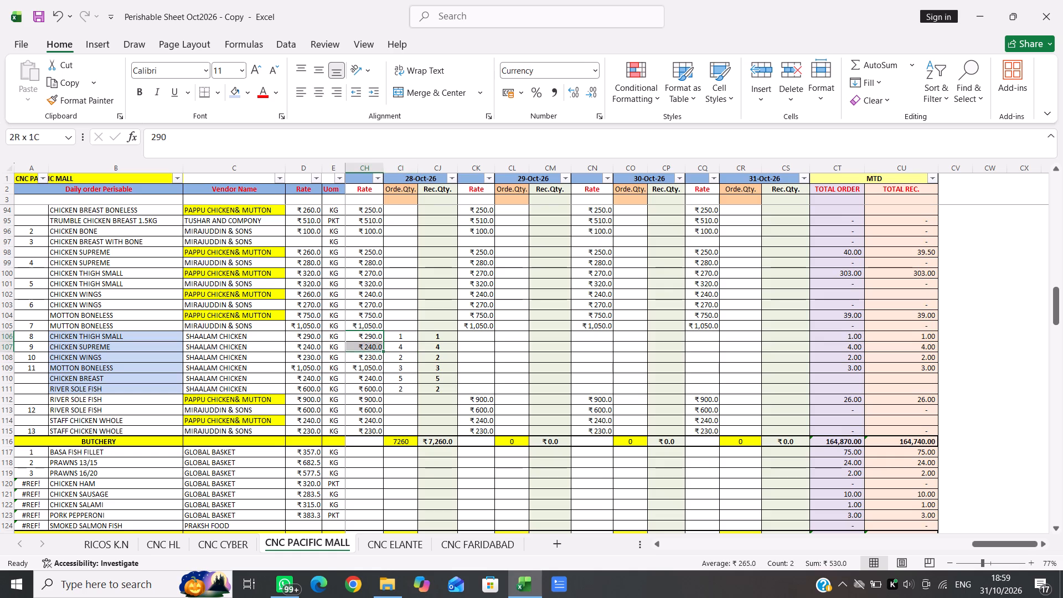
pyautogui.hotkey('shift', 'Down')
pyautogui.hotkey('shift', 'Down')
pyautogui.hotkey('shift', 'Down')
pyautogui.hotkey('shift', 'Down')
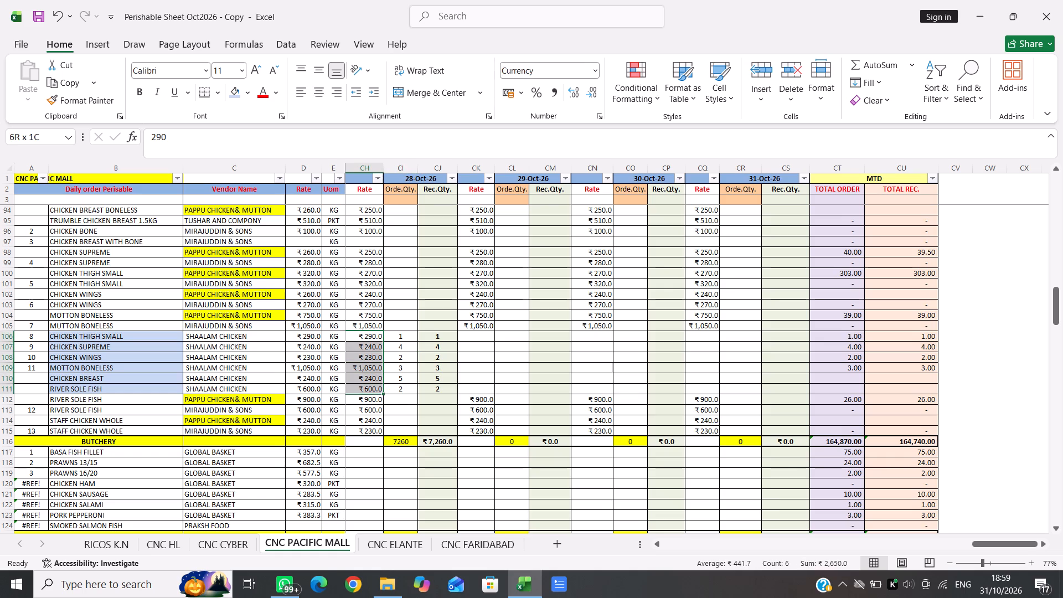
pyautogui.hotkey('ctrl', 'c')
pyautogui.press('Right')
pyautogui.press('Right')
pyautogui.press('Right')
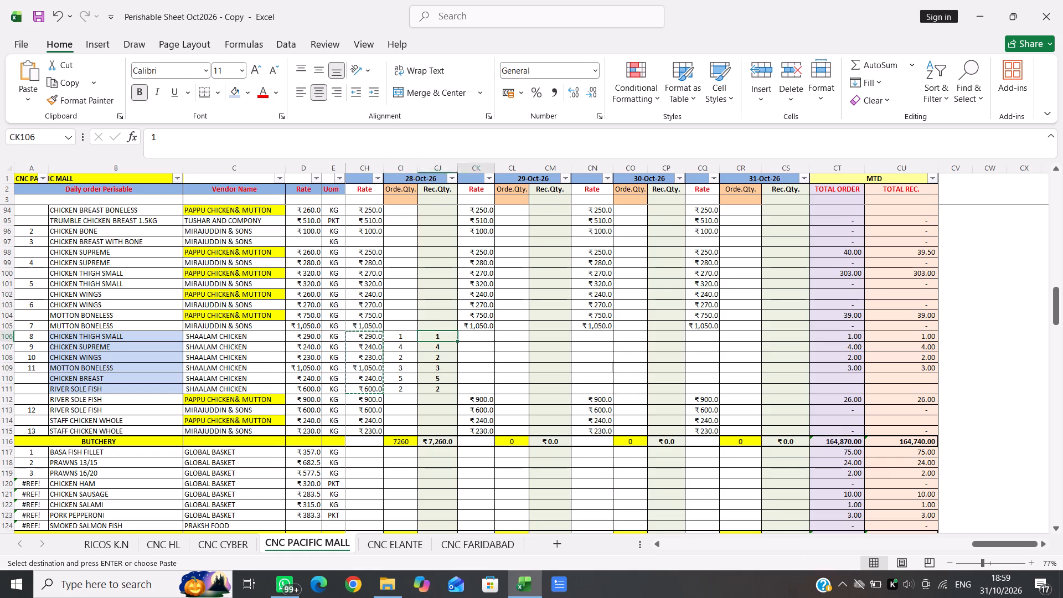
pyautogui.press('Return')
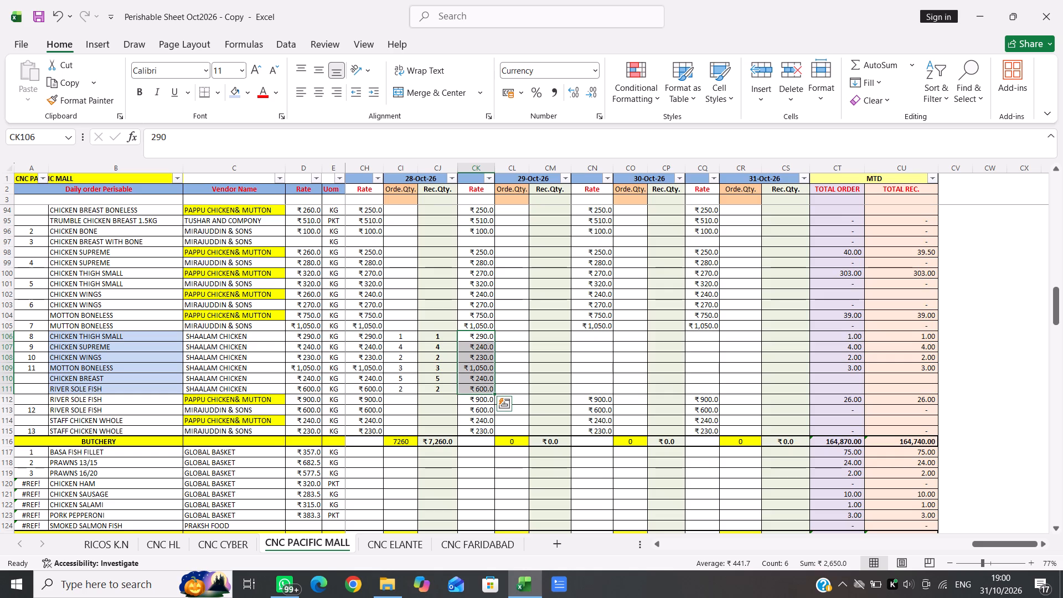
# Copy the six SHAALAM CHICKEN rates from CK106:CK111 into the 30-Oct-26 rate column, cells CN106:CN111.
pyautogui.hotkey('ctrl', 'c')
pyautogui.press('Right')
pyautogui.press('Right')
pyautogui.press('Right')
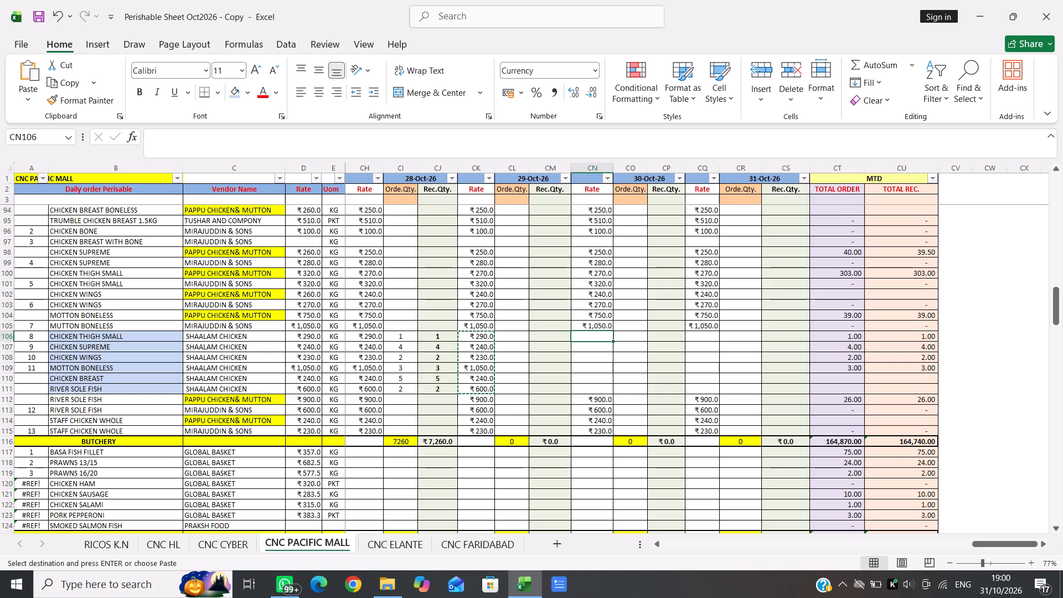
pyautogui.press('Return')
# Copy the six SHAALAM CHICKEN rates from CN106:CN111 into the 31-Oct-26 rate column, cells CQ106:CQ111.
pyautogui.hotkey('ctrl', 'c')
pyautogui.press('Right')
pyautogui.press('Right')
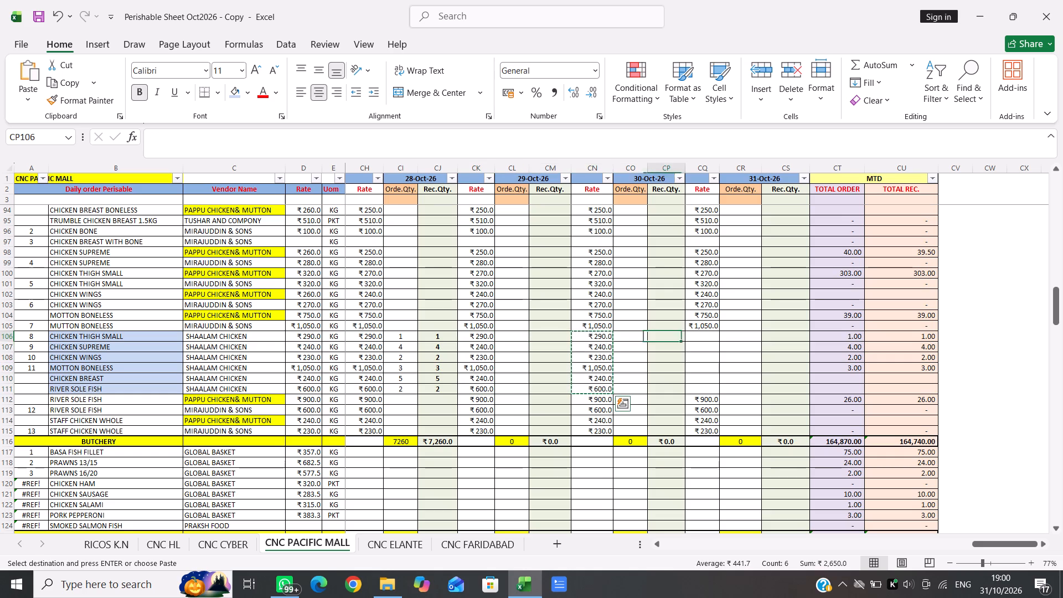
pyautogui.press('Right')
pyautogui.press('Return')
pyautogui.hotkey('ctrl', 'c')
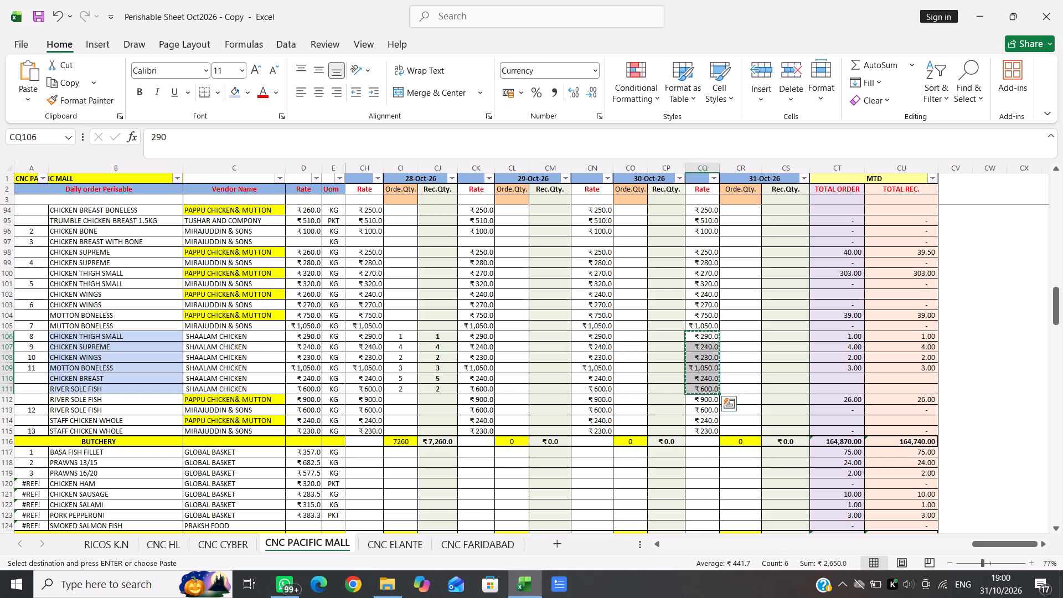
pyautogui.press('Escape')
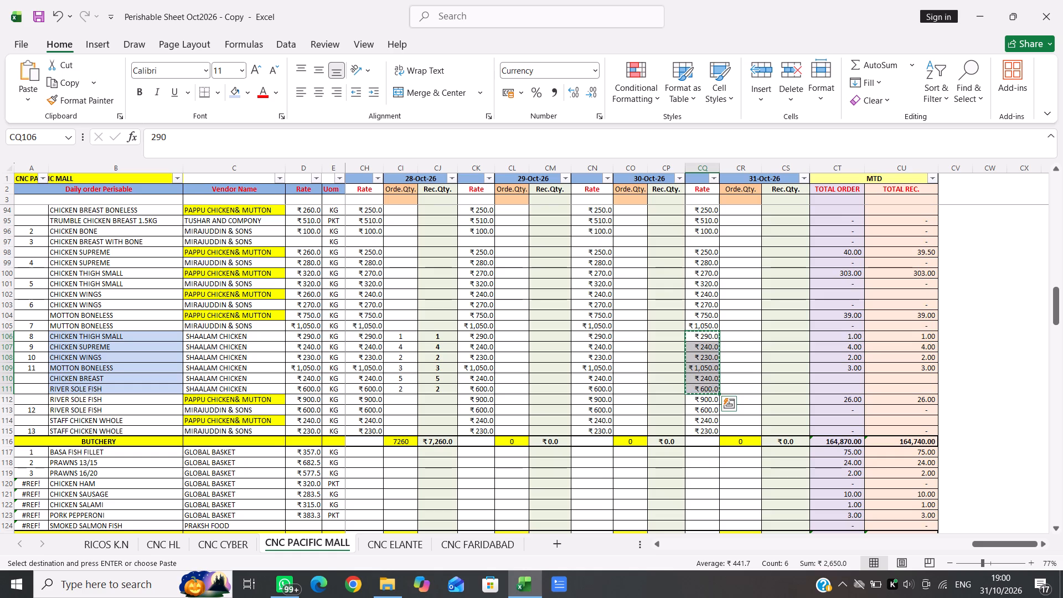
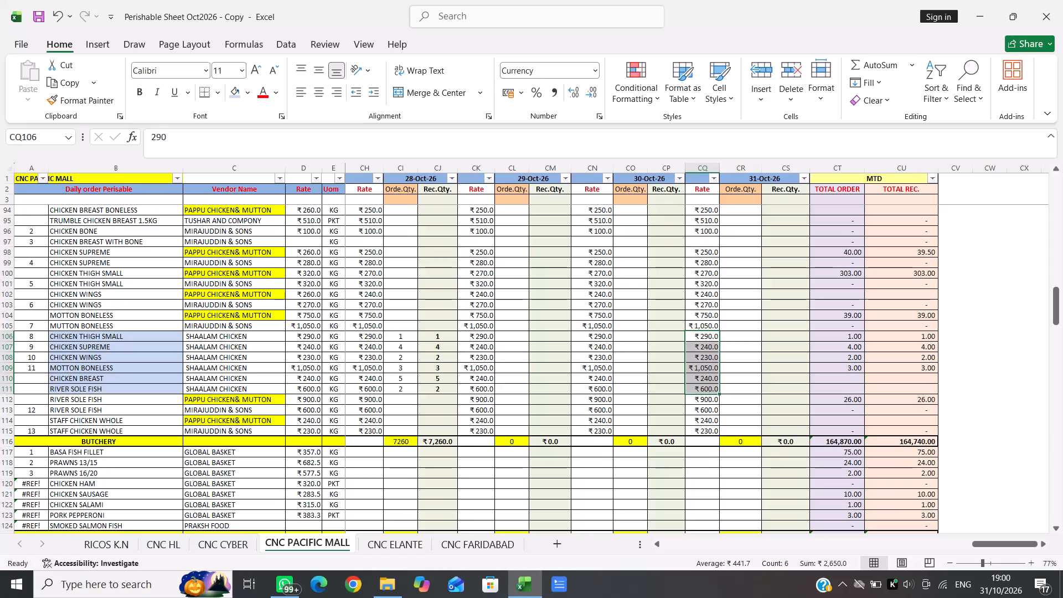
# Save the Perishable Sheet Oct2026 - Copy workbook with the filled-in SHAALAM CHICKEN rates.
pyautogui.hotkey('ctrl', 's')
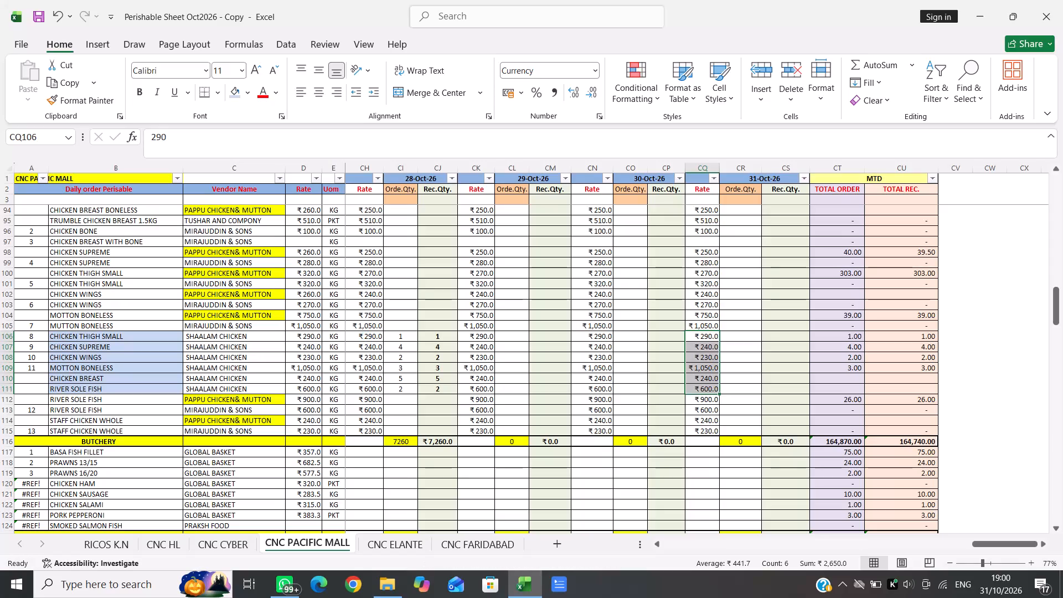
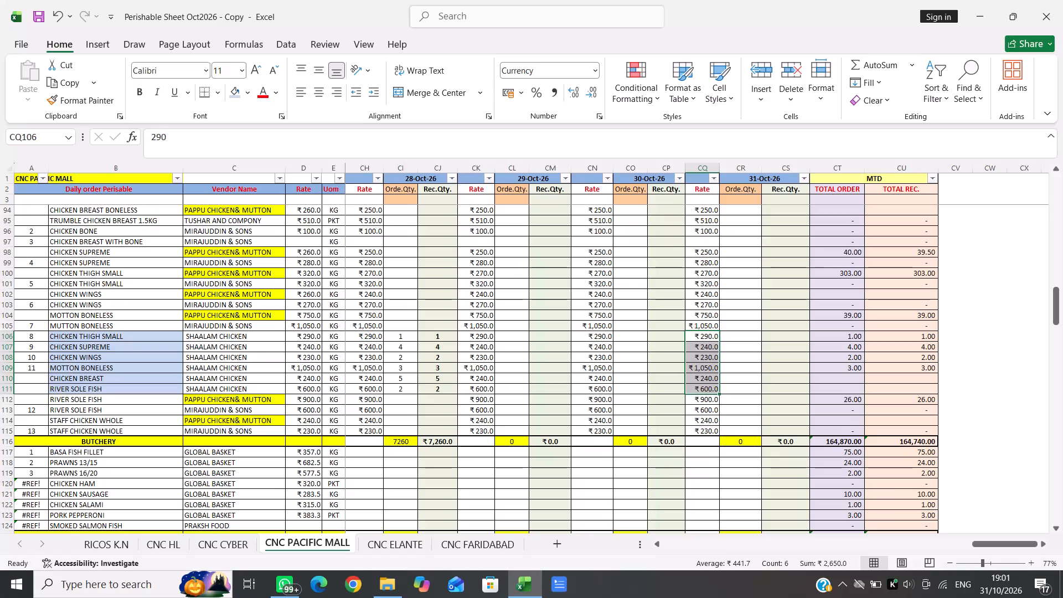
# Save the Perishable Sheet Oct2026 - Copy workbook with the filled SHAALAM CHICKEN rates.
pyautogui.hotkey('ctrl', 's')
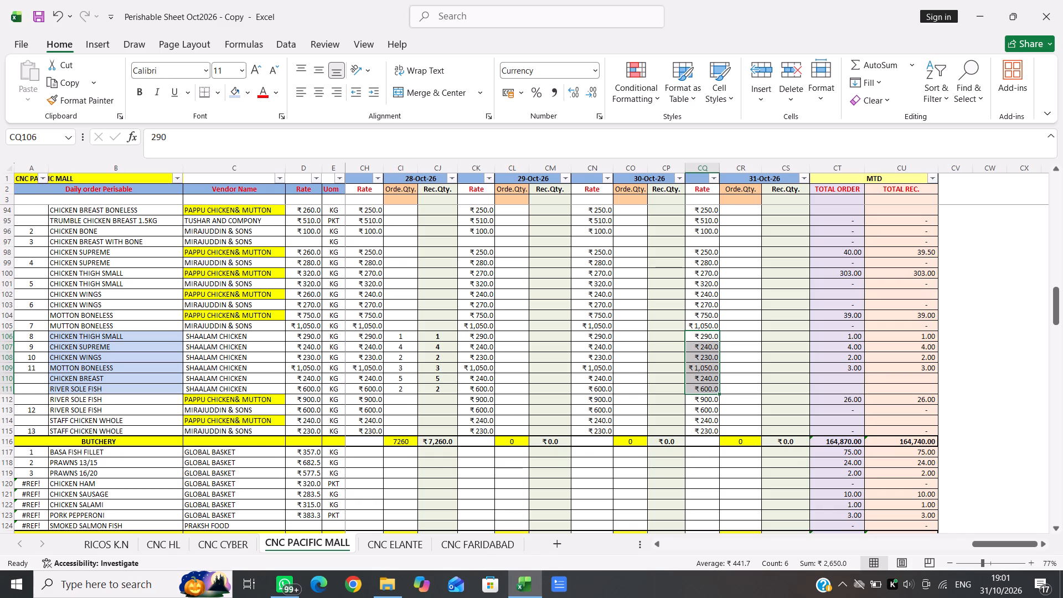
pyautogui.hotkey('ctrl', 's')
pyautogui.hotkey('ctrl', 's')
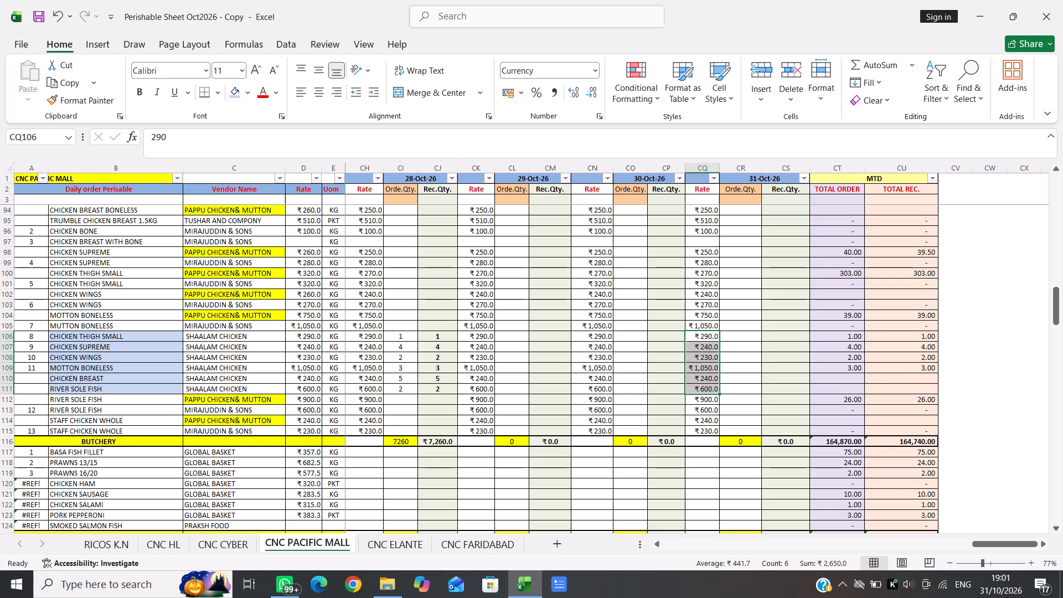
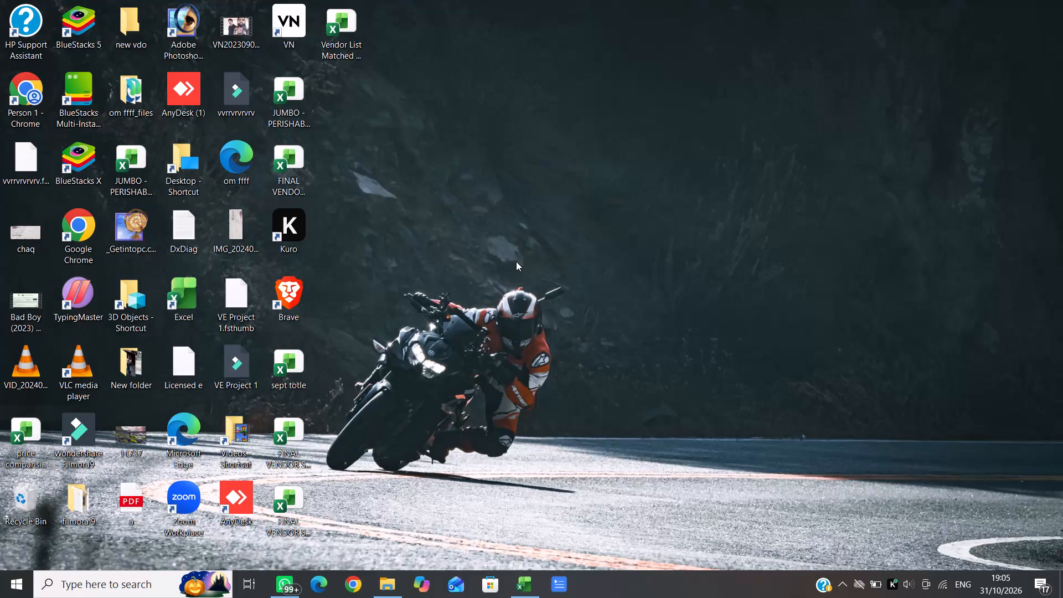
# Shut down the computer from the desktop.
pyautogui.press('super+F4')
pyautogui.hotkey('alt', 'F4')
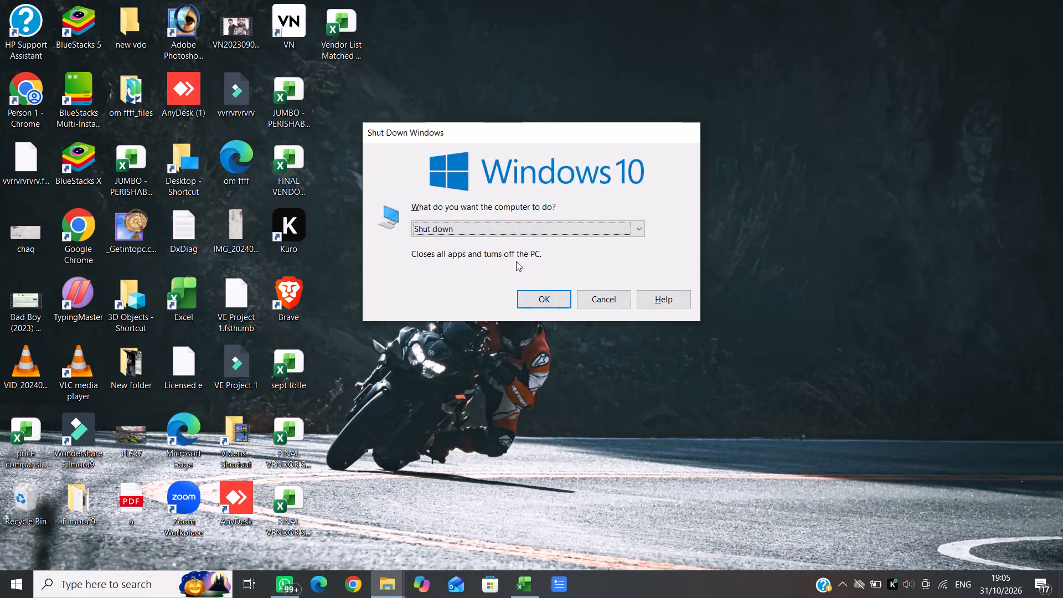
pyautogui.press('Return')
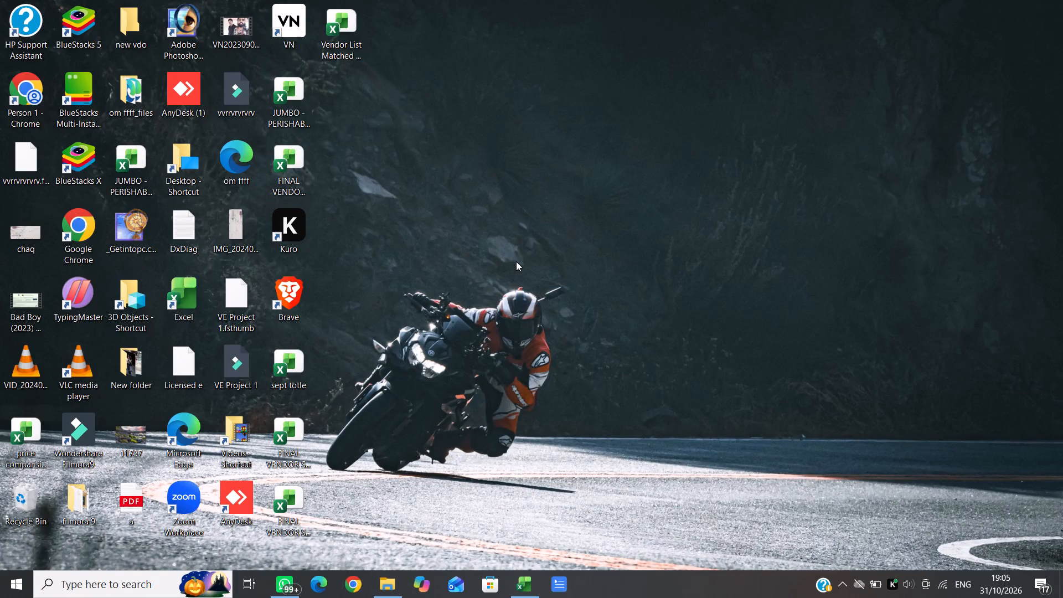